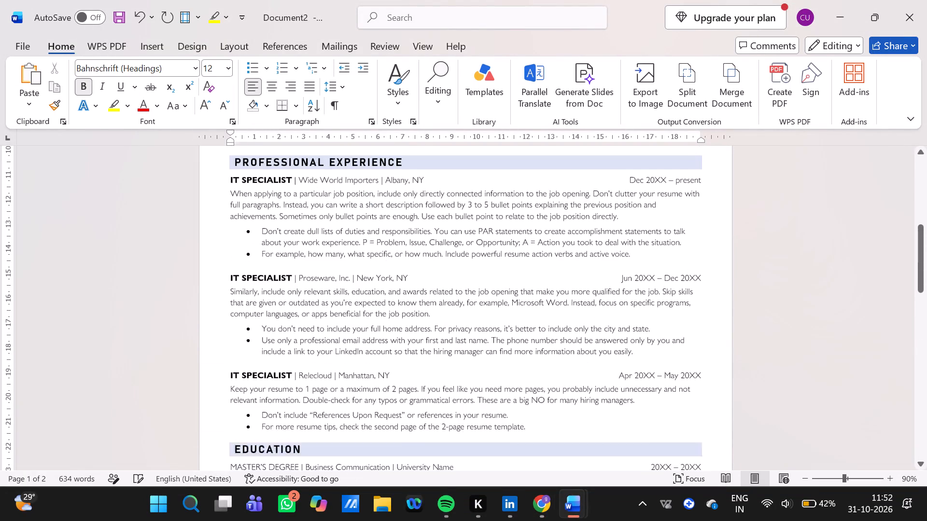
Replace the placeholder text following "Automation |" under Internship Experience with the copied internship entries.
scroll(740, 295, "up", 1)
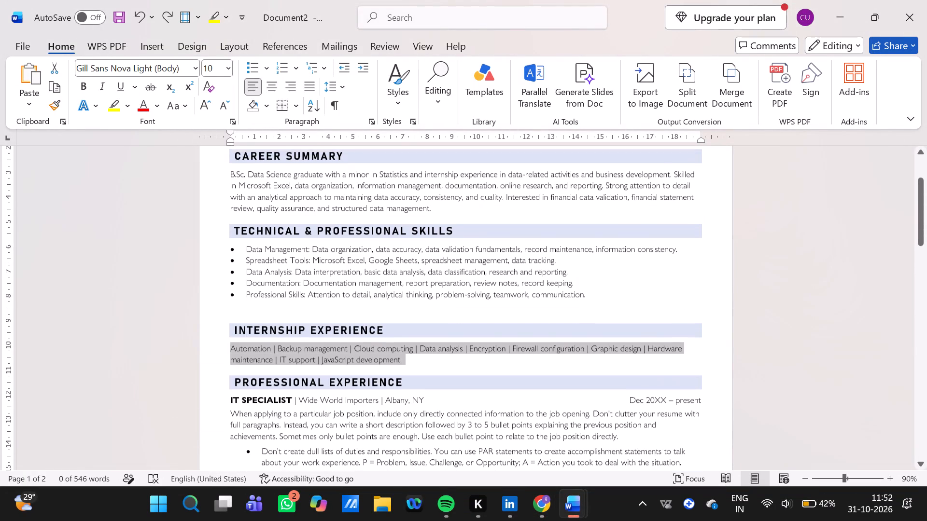
left_click(269, 346)
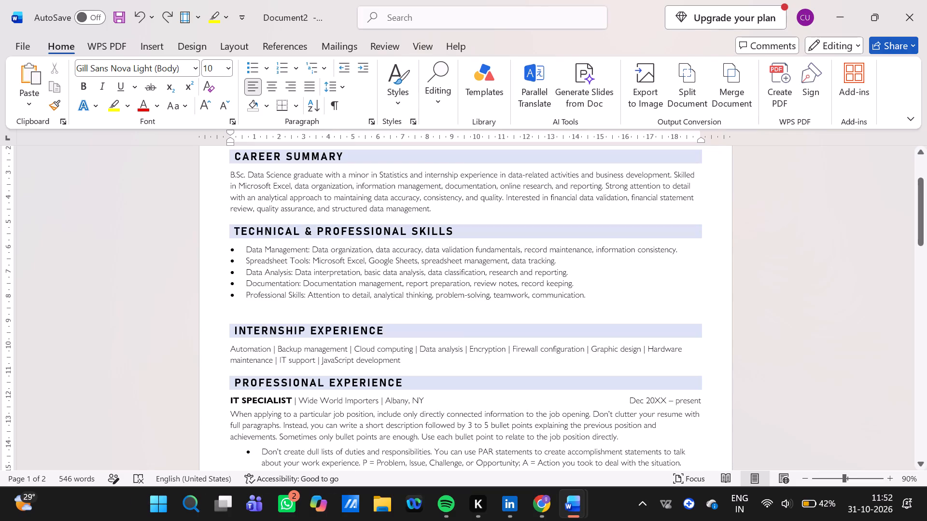
left_click_drag(278, 349, 405, 362)
key("ctrl+v")
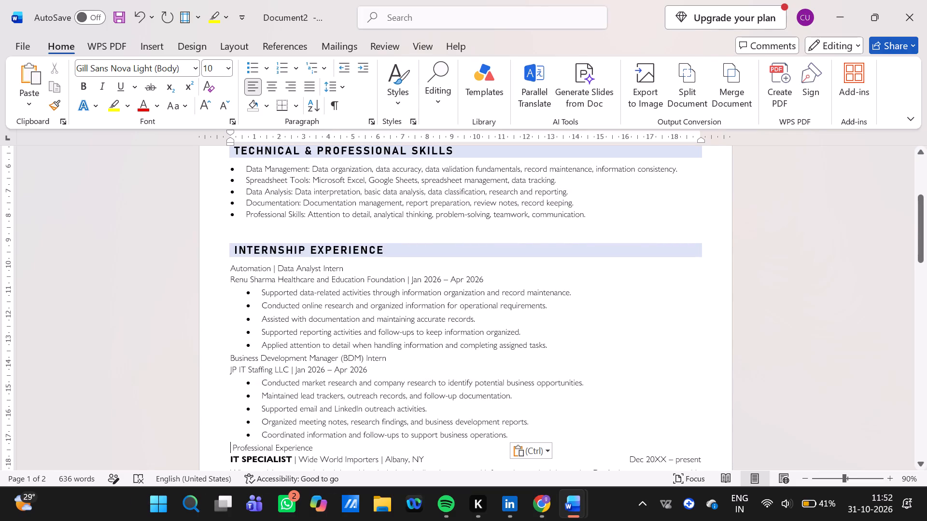
Delete the stray "Professional Experience" line between the last BDM Intern bullet and the first IT SPECIALIST entry.
scroll(405, 362, "up", 2)
scroll(405, 362, "down", 1)
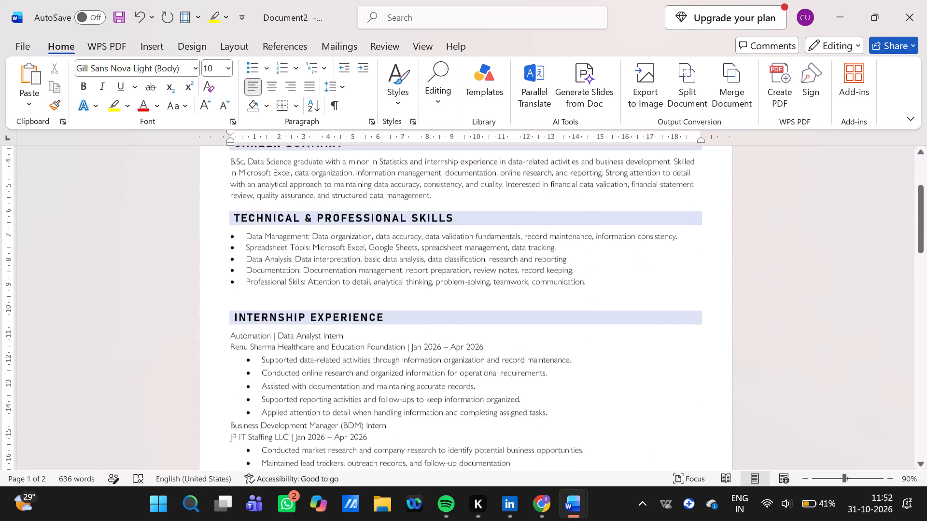
scroll(405, 362, "down", 1)
scroll(405, 362, "up", 1)
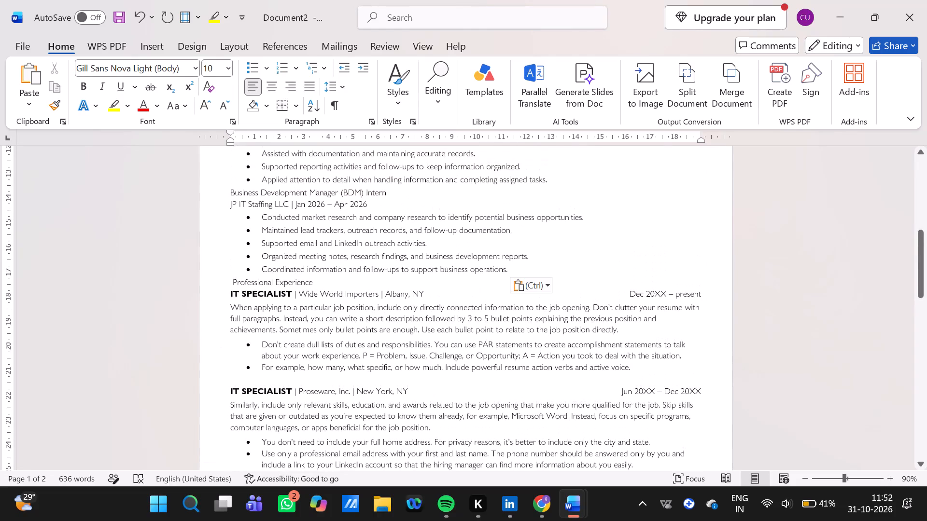
scroll(405, 362, "up", 1)
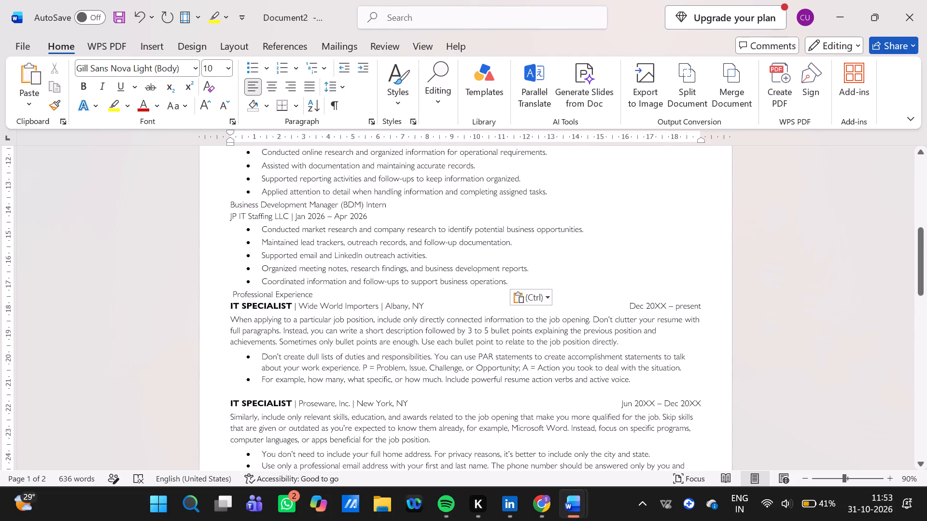
scroll(323, 291, "up", 1)
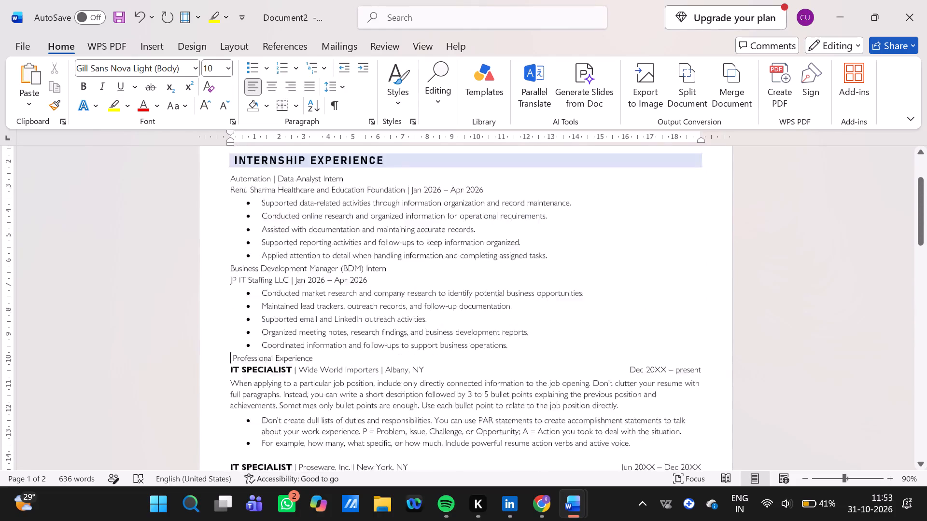
scroll(323, 291, "up", 1)
scroll(323, 291, "down", 2)
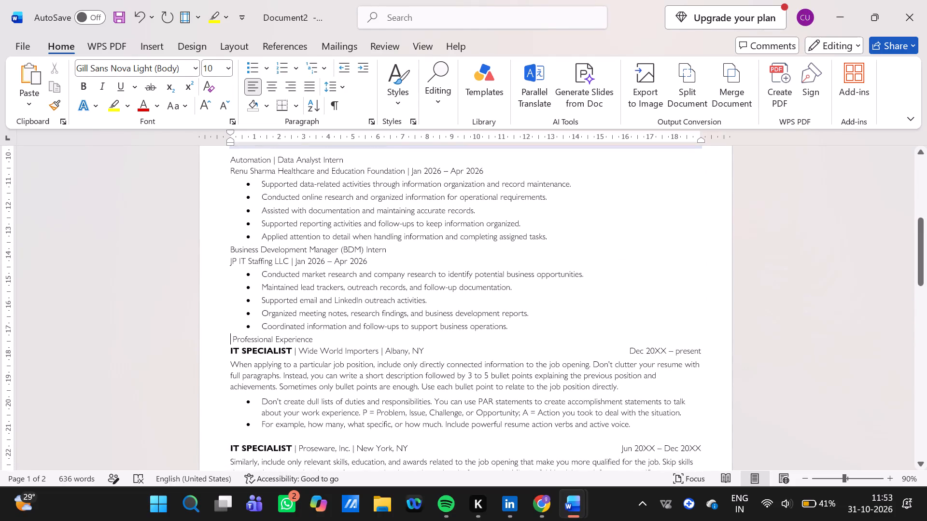
left_click(313, 339)
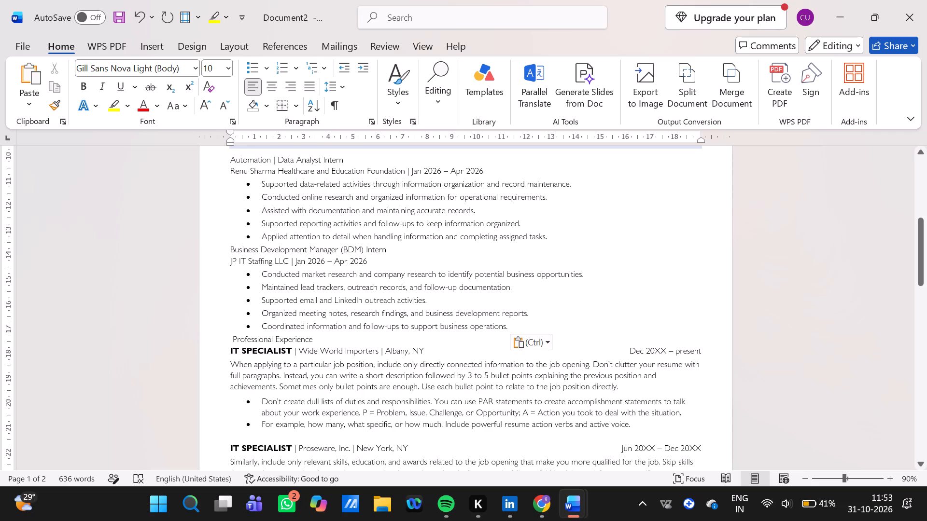
key("BackSpace")
key("BackSpace")
key("BackSpace")
key("BackSpace")
key("BackSpace")
key("BackSpace")
key("BackSpace")
key("BackSpace")
key("BackSpace")
key("BackSpace")
key("BackSpace")
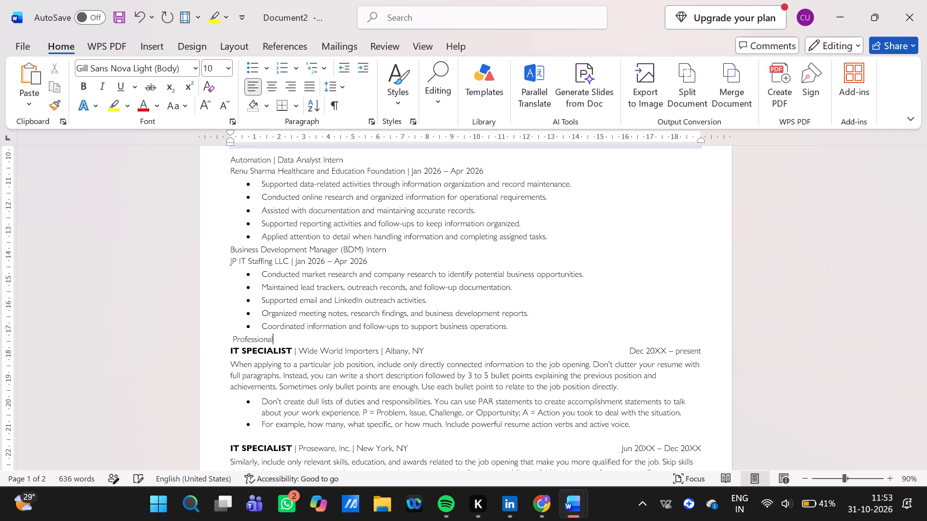
key("BackSpace")
key("BackSpace")
key("BackSpace")
key("BackSpace")
key("BackSpace")
key("BackSpace")
key("BackSpace")
key("BackSpace")
key("BackSpace")
key("BackSpace")
key("BackSpace")
key("BackSpace")
key("BackSpace")
key("BackSpace")
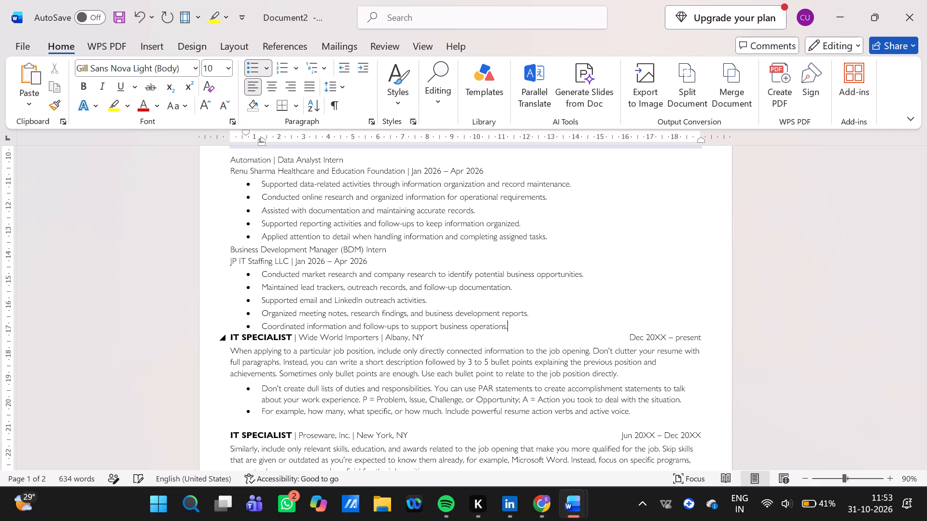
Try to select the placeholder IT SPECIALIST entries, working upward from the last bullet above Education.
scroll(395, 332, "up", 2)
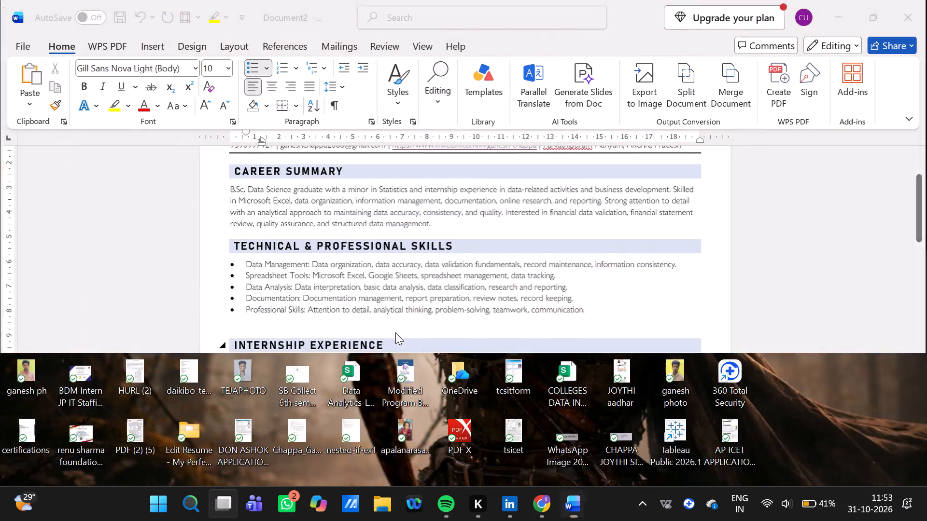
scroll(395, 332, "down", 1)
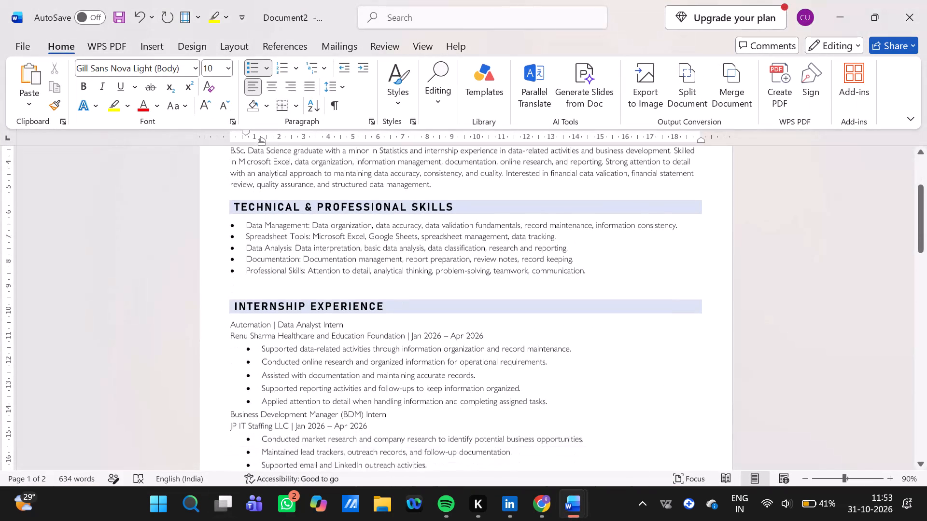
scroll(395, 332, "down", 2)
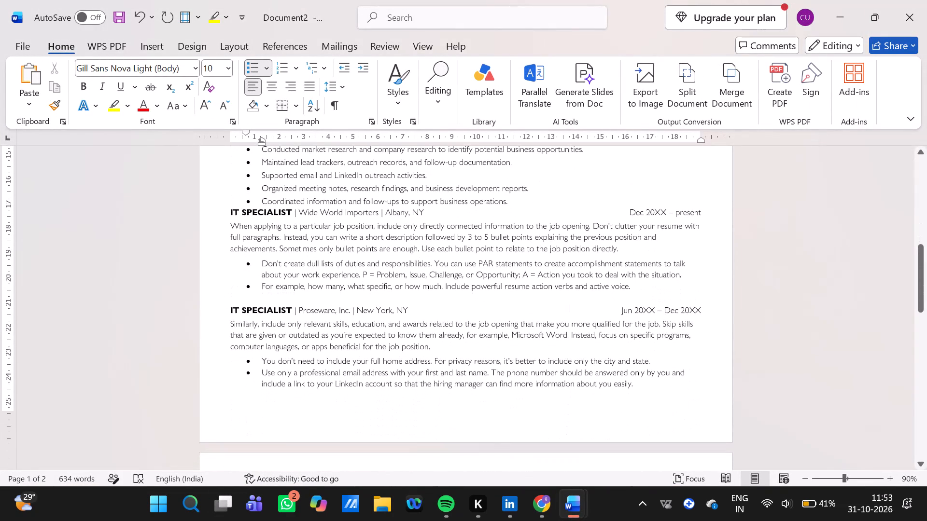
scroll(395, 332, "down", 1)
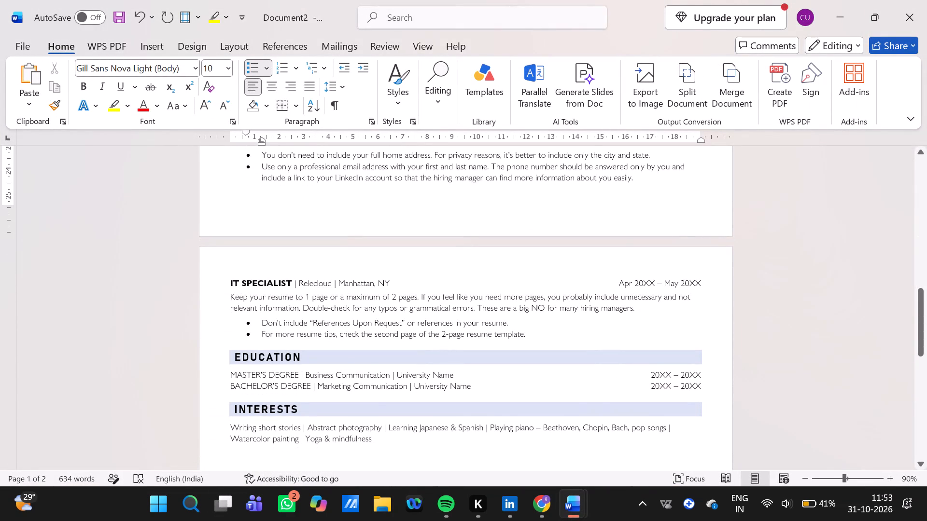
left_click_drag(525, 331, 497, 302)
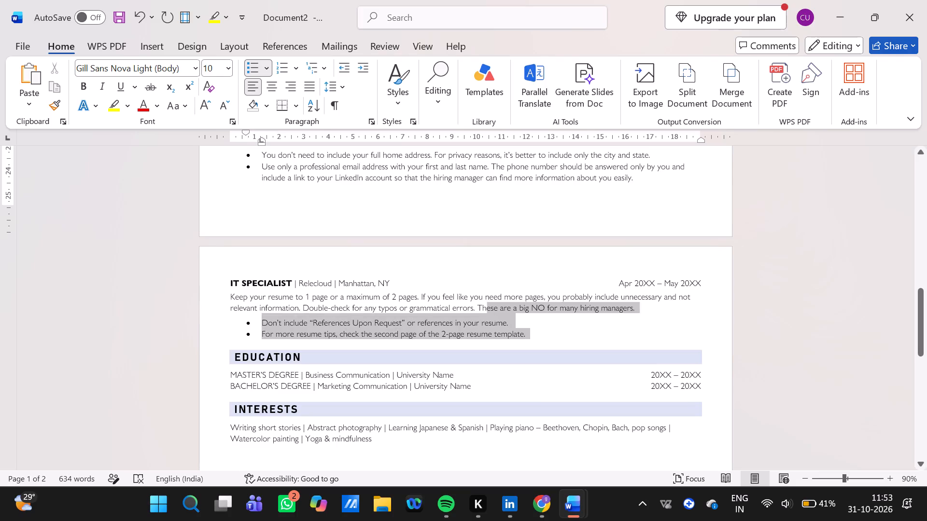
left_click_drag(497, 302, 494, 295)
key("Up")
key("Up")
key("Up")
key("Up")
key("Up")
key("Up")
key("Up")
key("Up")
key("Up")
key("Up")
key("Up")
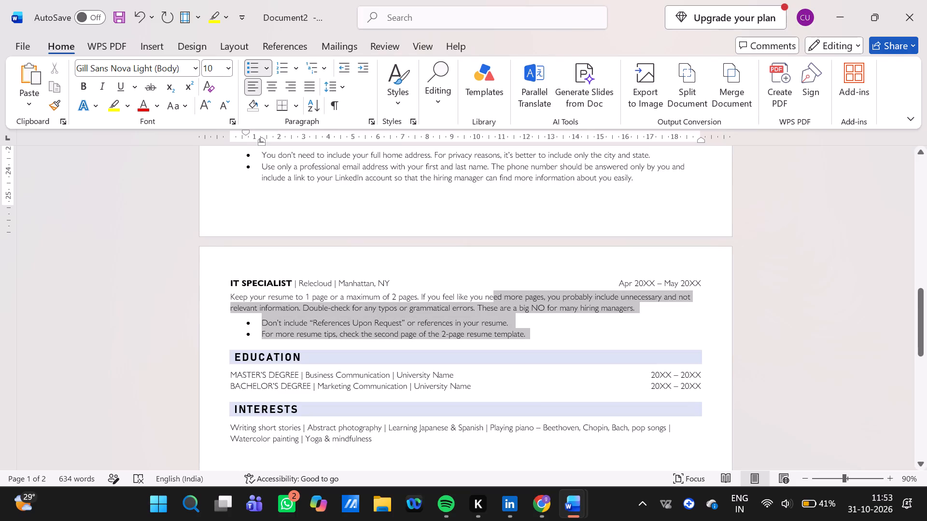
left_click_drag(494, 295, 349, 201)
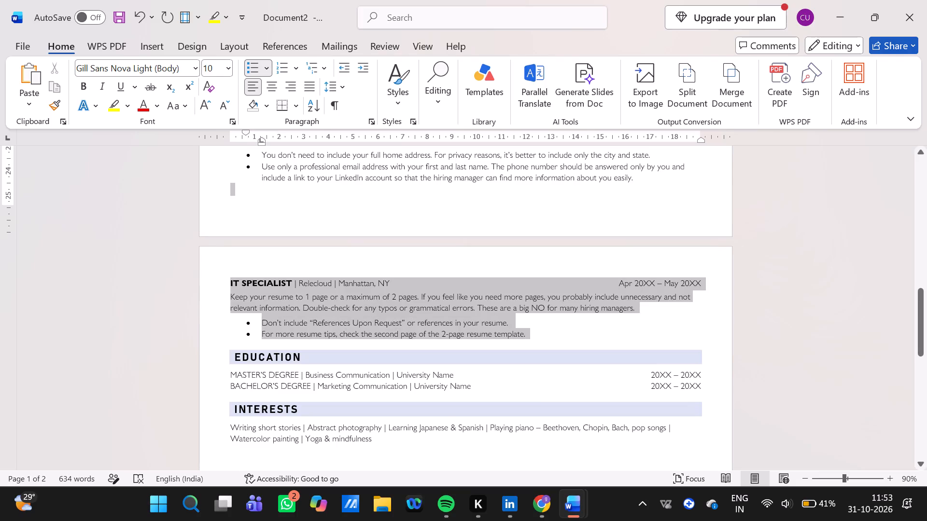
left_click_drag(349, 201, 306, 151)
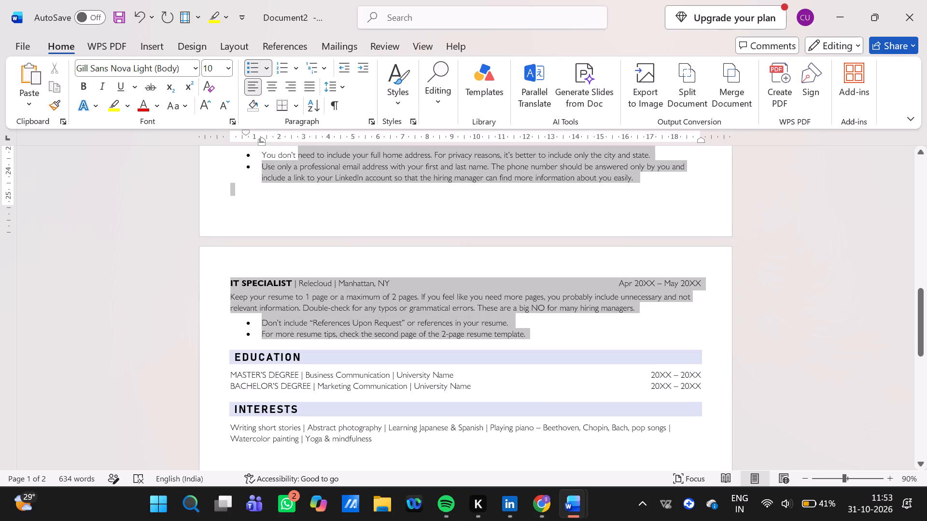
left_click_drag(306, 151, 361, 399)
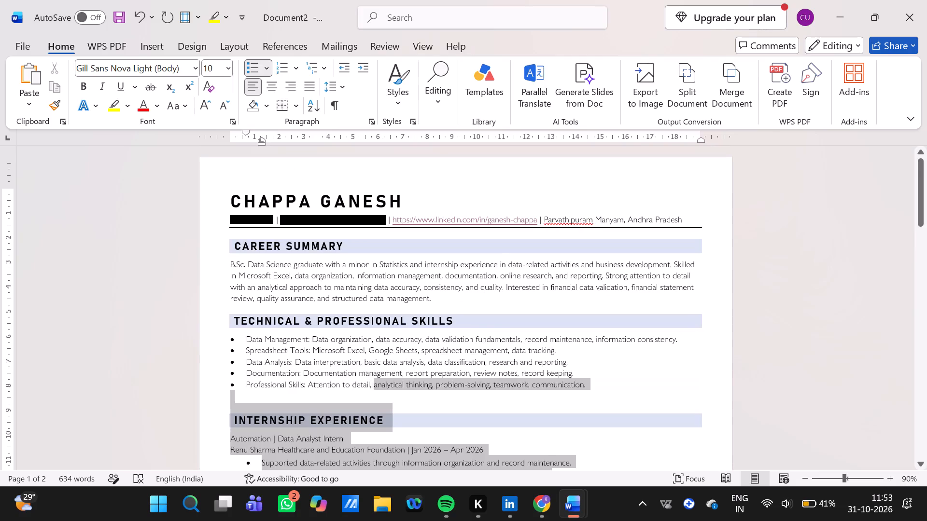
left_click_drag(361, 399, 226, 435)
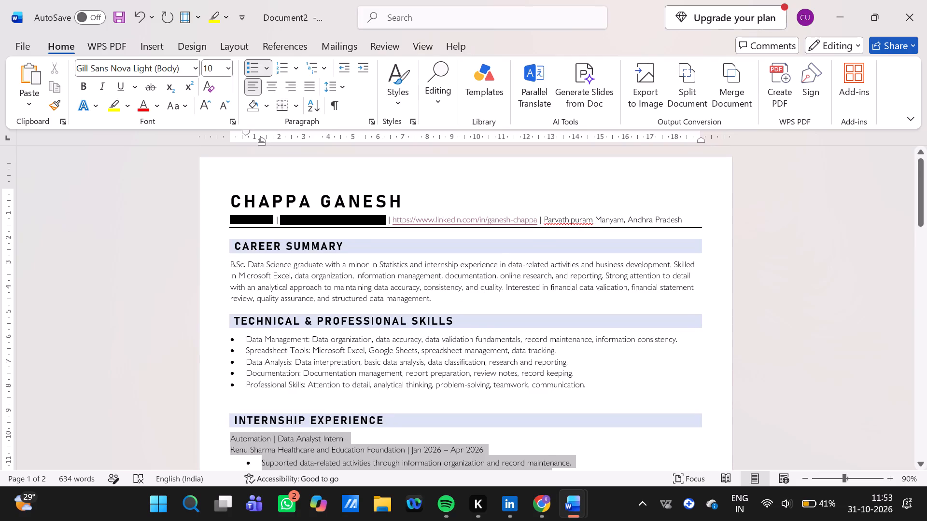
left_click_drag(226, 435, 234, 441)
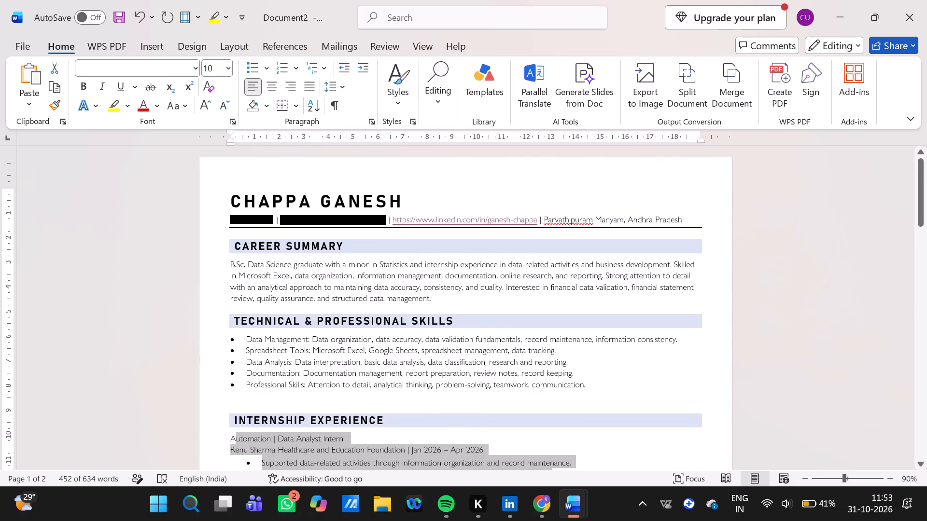
Undo the latest deletions until the stray line below the BDM Intern bullets reads "Professiona".
key("ctrl+z")
key("ctrl+z")
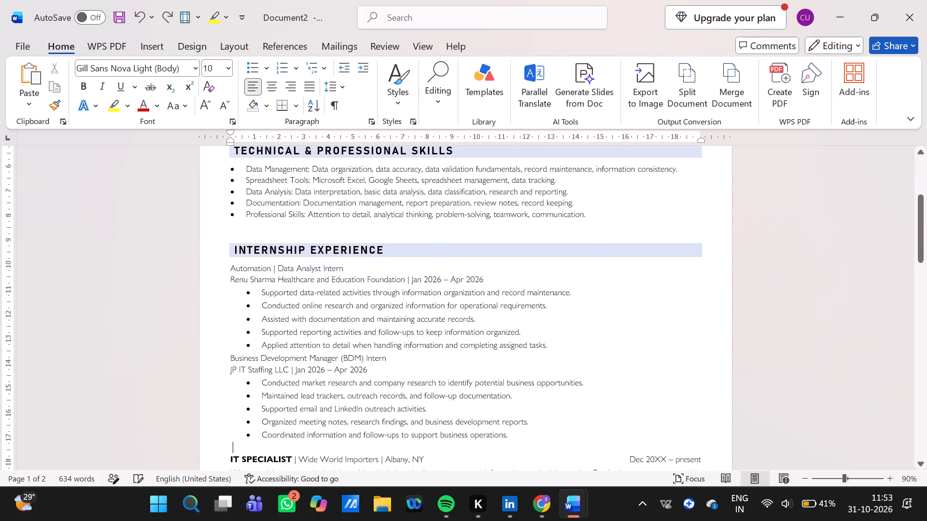
key("ctrl+z")
key("ctrl+z")
key("ctrl+z")
key("ctrl+z")
key("ctrl+z")
key("ctrl+z")
key("ctrl+z")
key("ctrl+z")
key("ctrl+z")
key("ctrl+z")
key("ctrl+z")
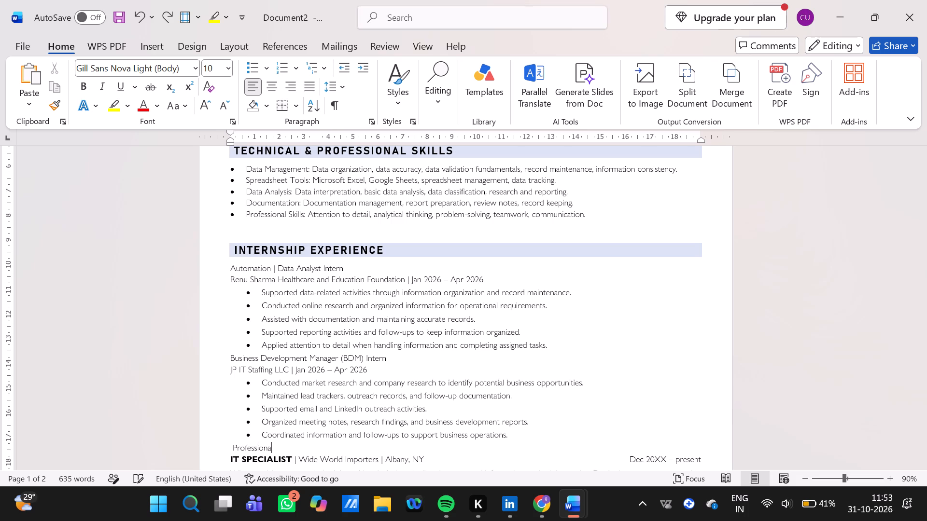
Clear the text "Professiona" while keeping its empty line between the BDM Intern bullets and the first IT SPECIALIST entry.
key("BackSpace")
key("BackSpace")
key("BackSpace")
key("BackSpace")
key("BackSpace")
key("BackSpace")
key("BackSpace")
key("BackSpace")
key("BackSpace")
key("BackSpace")
key("BackSpace")
key("BackSpace")
Delete the leftover "Automation |" in front of "Data Analyst Intern" under Internship Experience.
scroll(234, 441, "down", 1)
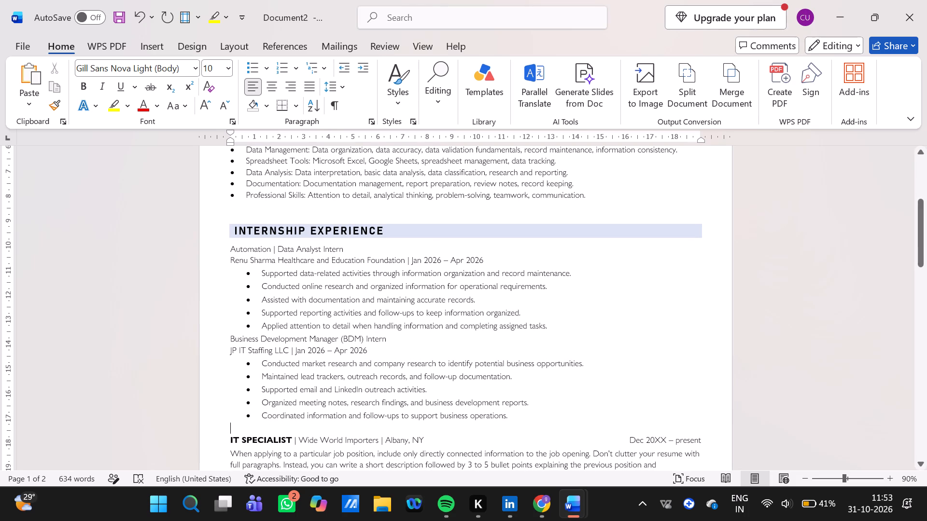
left_click(274, 250)
key("BackSpace")
key("BackSpace")
key("BackSpace")
key("BackSpace")
key("BackSpace")
key("BackSpace")
key("BackSpace")
key("BackSpace")
key("BackSpace")
key("BackSpace")
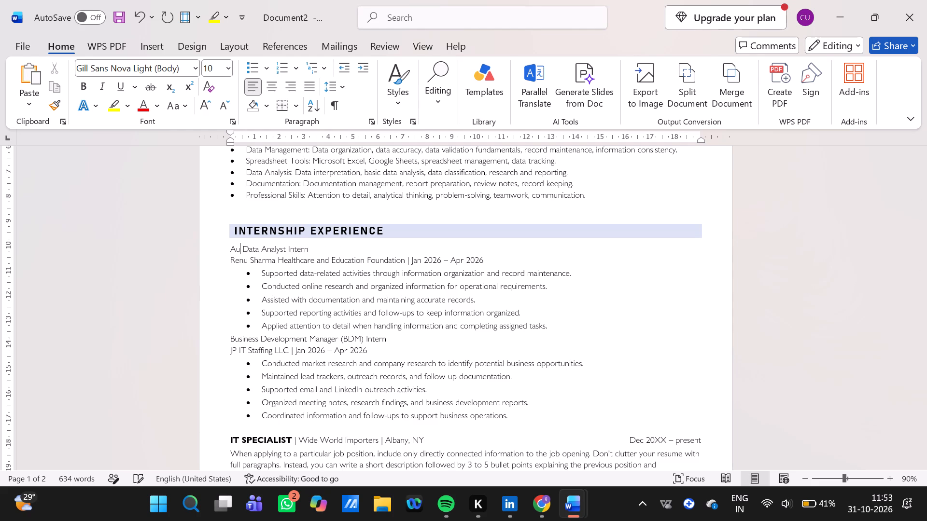
key("BackSpace")
key("BackSpace")
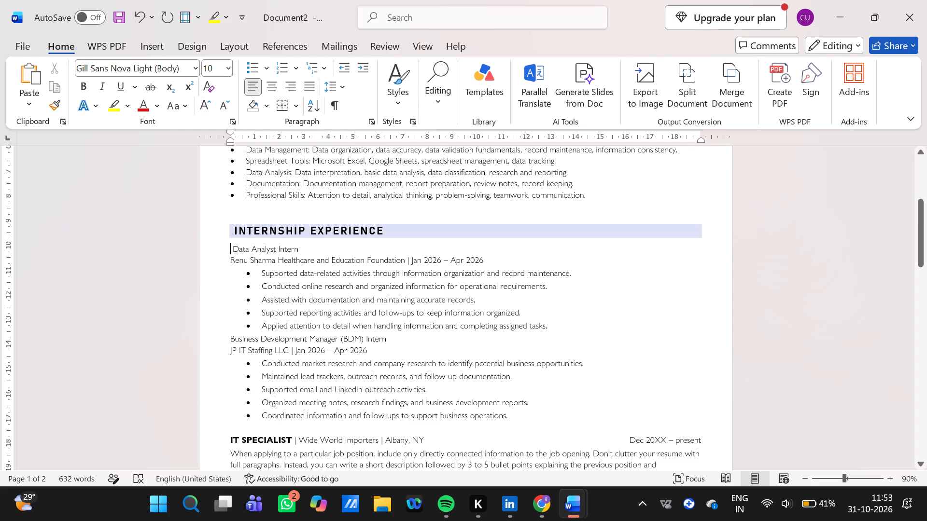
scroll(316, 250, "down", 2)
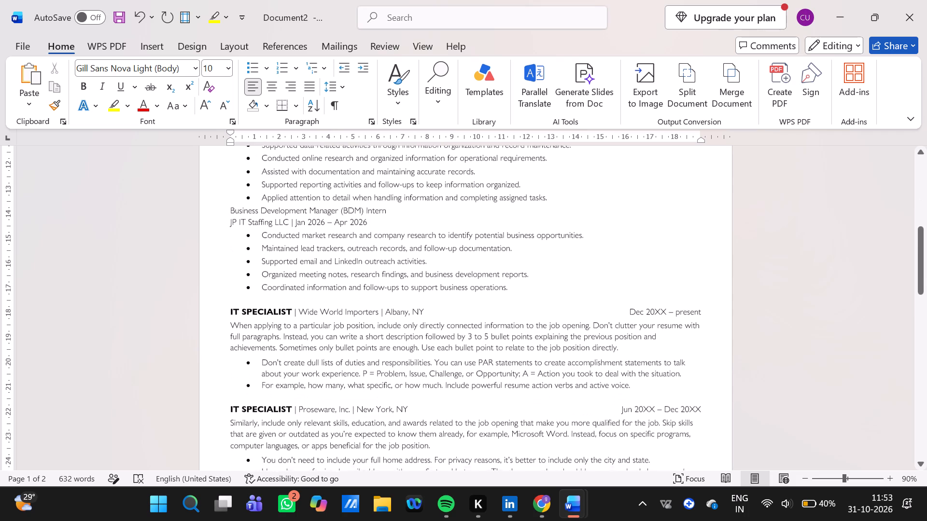
Delete the three placeholder IT SPECIALIST entries between the BDM Intern bullets and the Education heading.
left_click(224, 305)
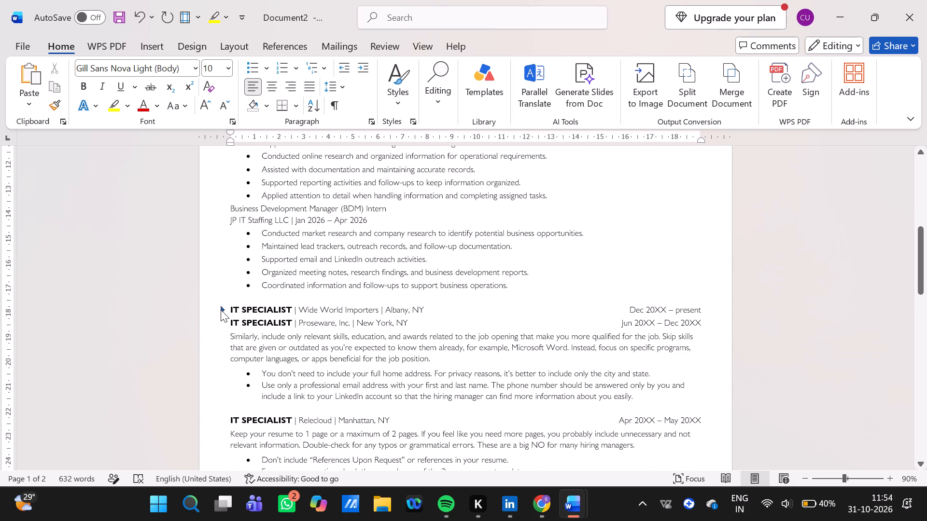
left_click(221, 310)
left_click_drag(227, 303, 241, 326)
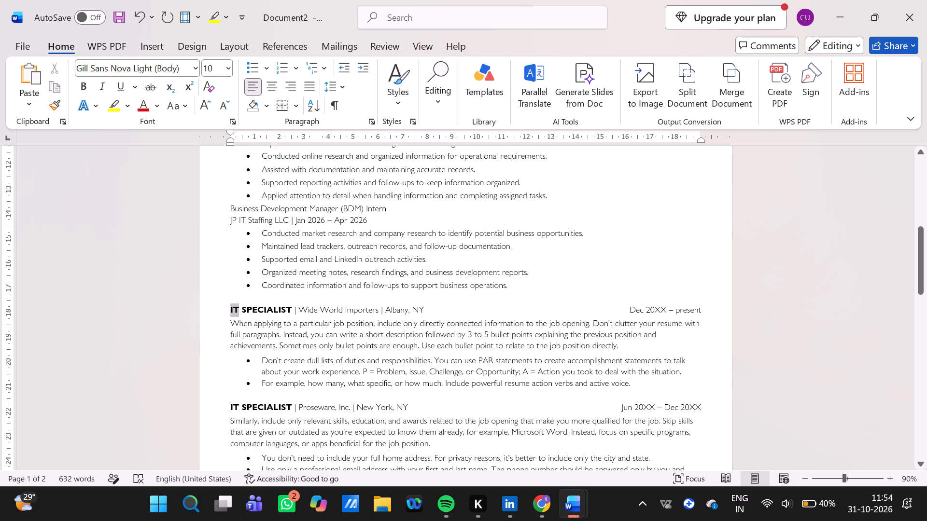
left_click_drag(241, 326, 279, 368)
key("Down")
key("Down")
key("Down")
key("Down")
key("Down")
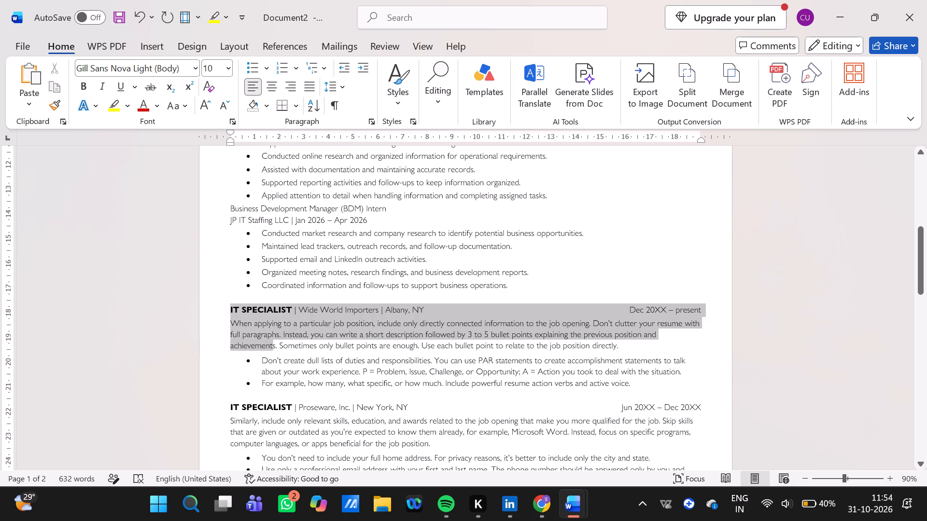
left_click_drag(279, 368, 450, 425)
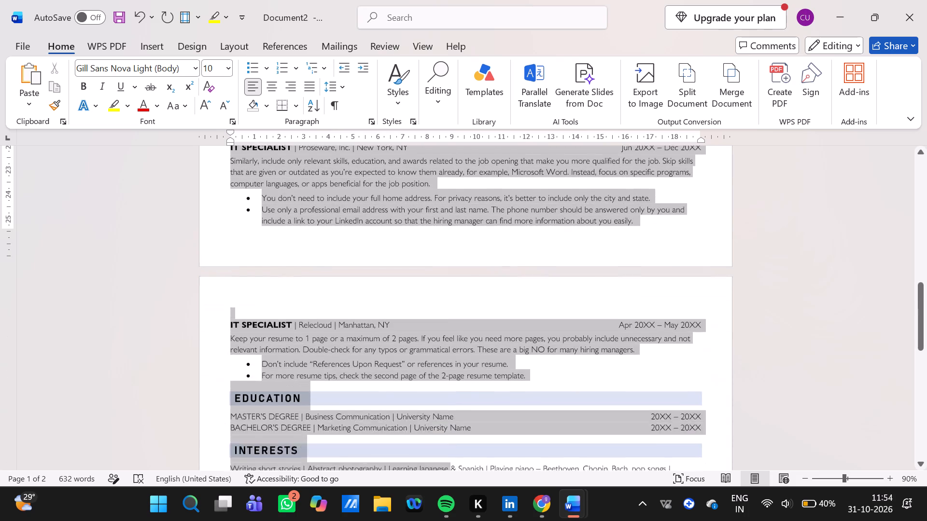
left_click_drag(450, 425, 571, 372)
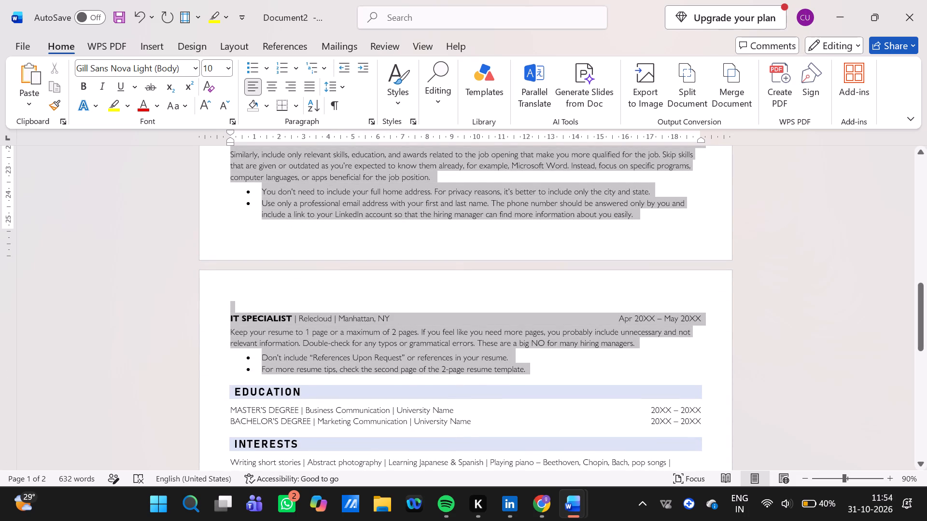
left_click_drag(571, 372, 592, 372)
key("BackSpace")
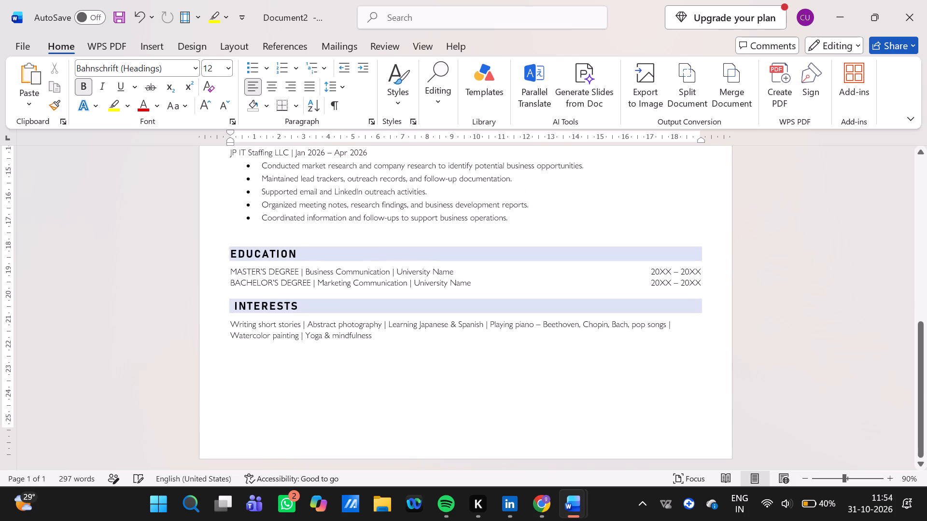
Replace the separator after "JP IT Staffing LLC" with spaces that push "Jan 2026 – Apr 2026" toward the page's right margin.
scroll(523, 331, "up", 2)
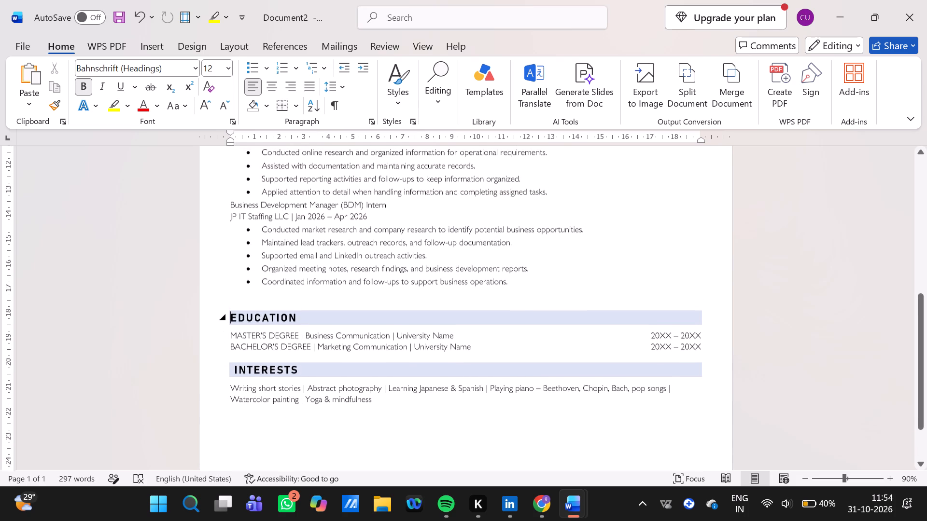
scroll(523, 331, "up", 3)
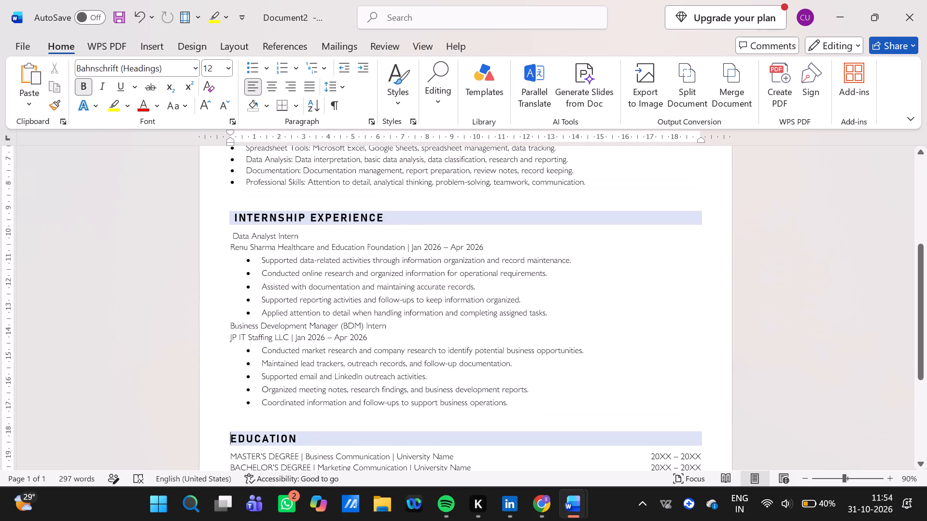
left_click(294, 338)
key("BackSpace")
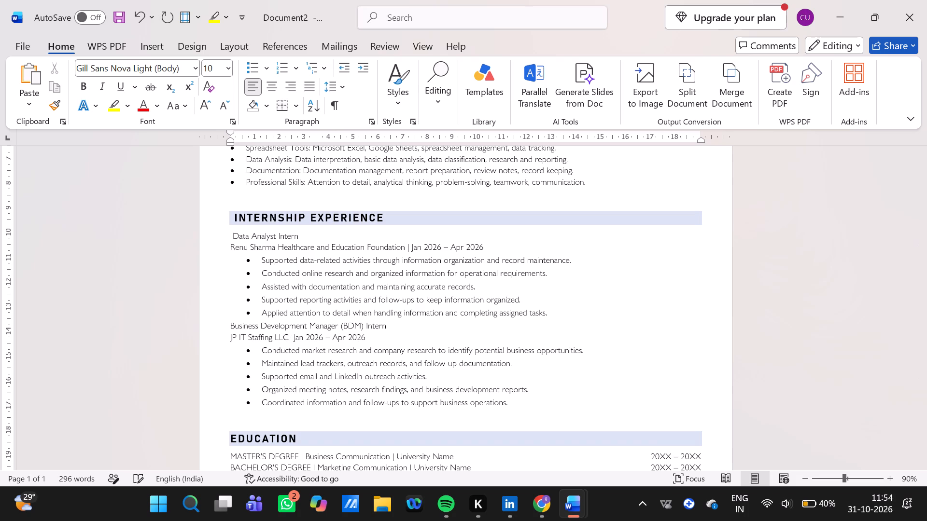
key("space")
key("space")
key("space")
key("space")
key("space")
key("space")
key("space")
key("space")
key("space")
key("space")
key("space")
key("space")
key("space")
key("space")
key("space")
key("space")
key("space")
key("space")
key("space")
key("space")
key("space")
key("space")
key("space")
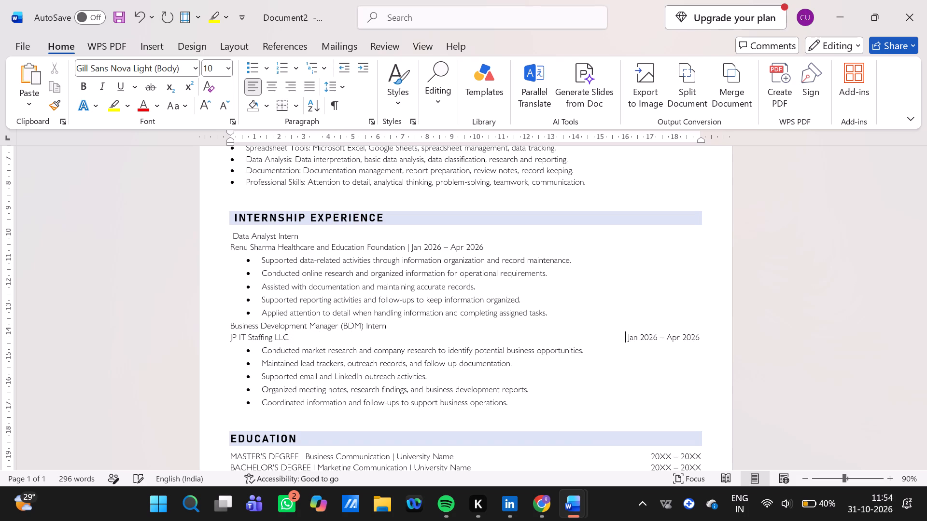
key("space")
key("space")
key("space")
key("space")
key("space")
key("space")
key("space")
key("space")
key("space")
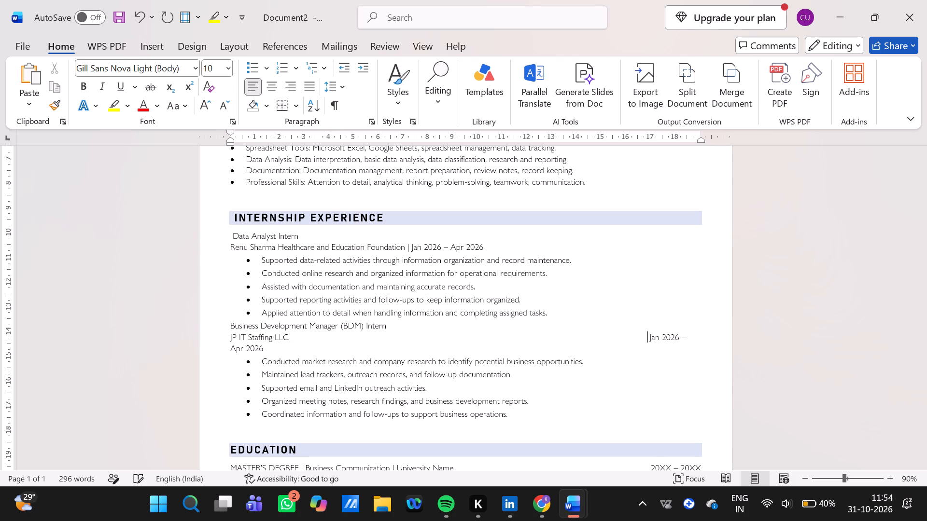
key("BackSpace")
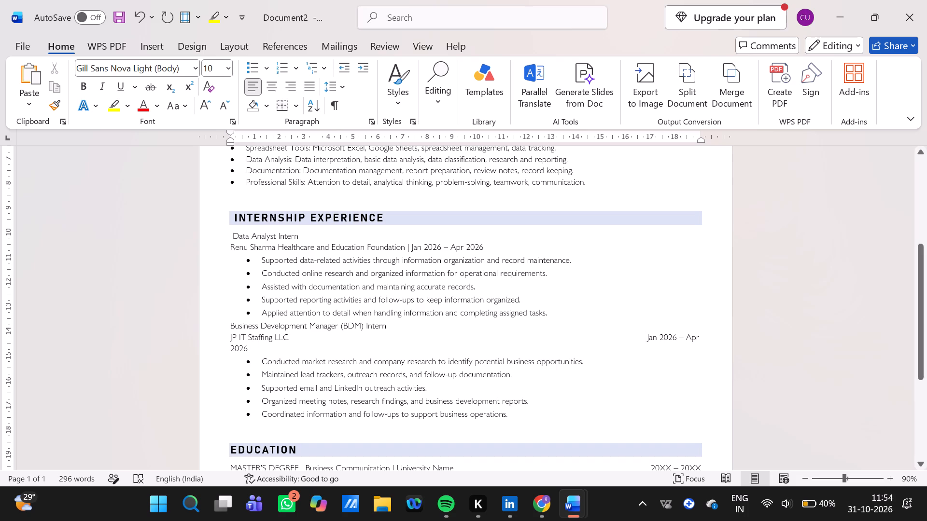
Replace the separator after "Renu Sharma Healthcare and Education Foundation" with spaces so "Jan 2026 – Apr 2026" ends at the right margin.
left_click(407, 247)
key("Right")
key("BackSpace")
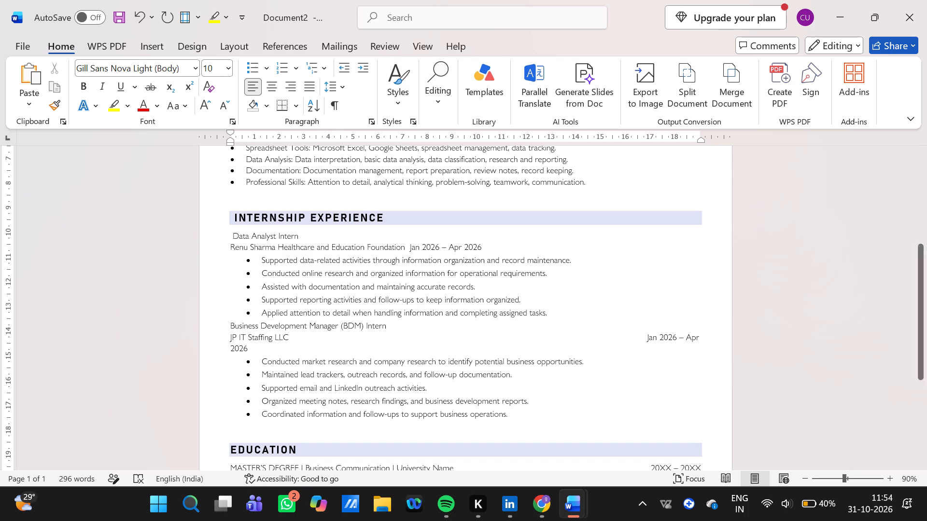
key("space")
key("space")
key("space")
key("space")
key("space")
key("space")
key("space")
key("space")
key("space")
key("space")
key("space")
key("space")
key("space")
key("space")
key("space")
key("space")
key("space")
key("space")
key("space")
key("space")
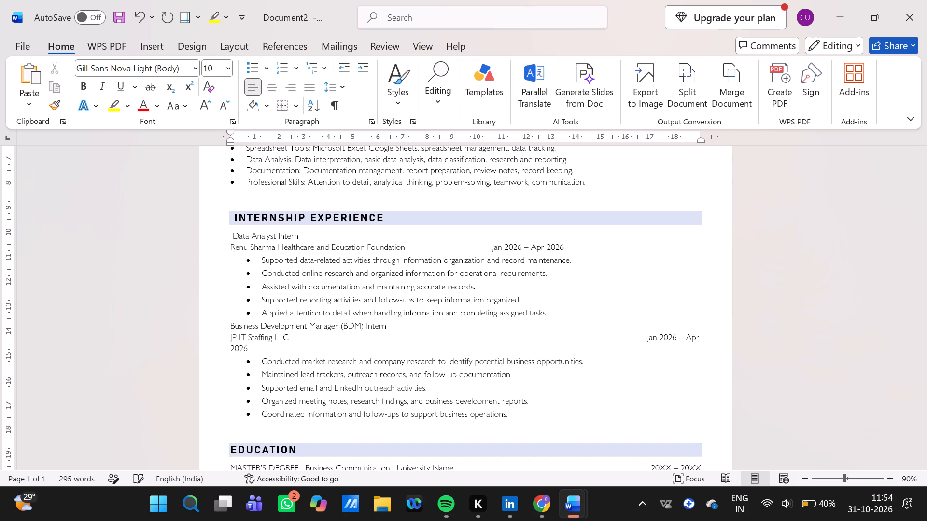
key("space")
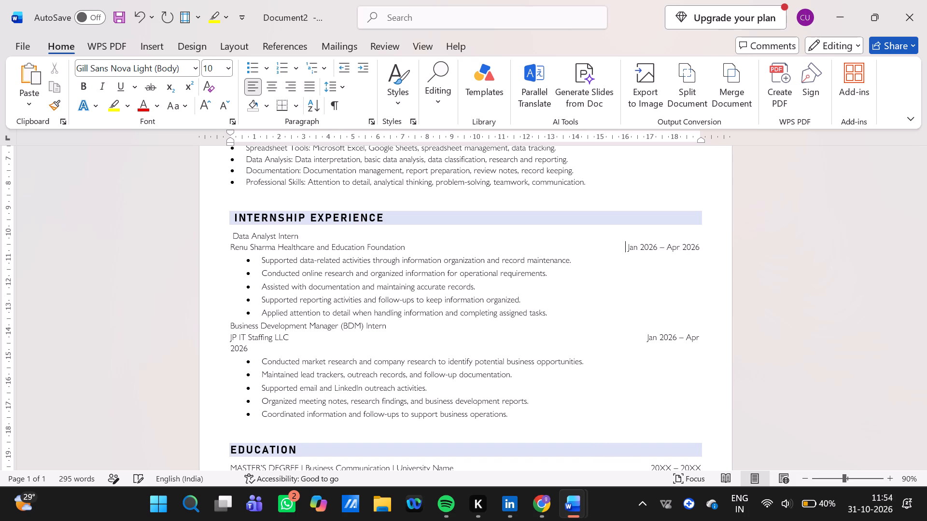
key("space")
key("space")
key("BackSpace")
key("BackSpace")
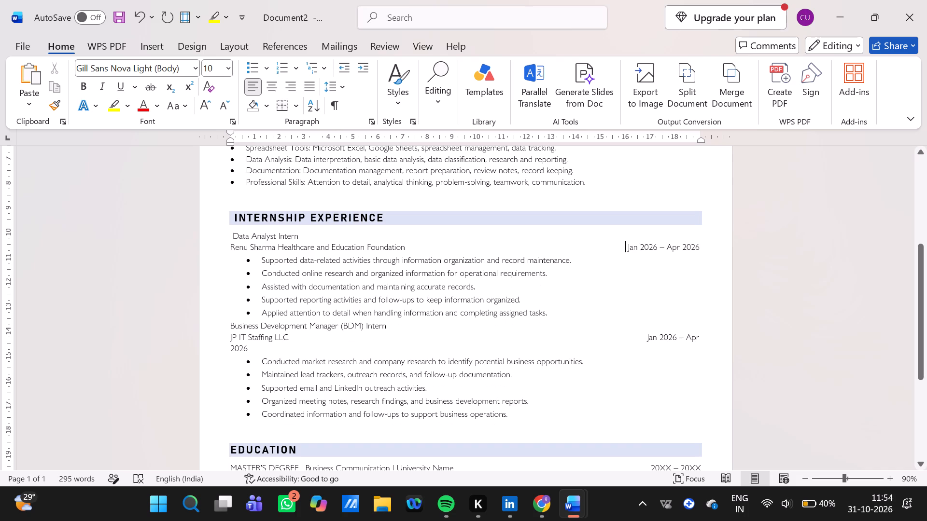
Remove the extra spaces before the JP IT Staffing LLC dates so they fit on one line, aligned with the dates of the Data Analyst entry.
left_click(639, 343)
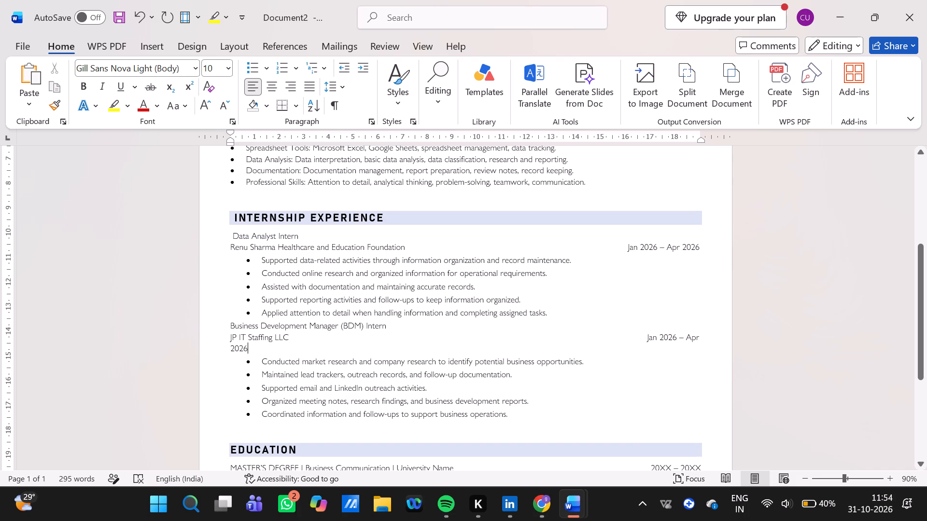
left_click(643, 337)
key("BackSpace")
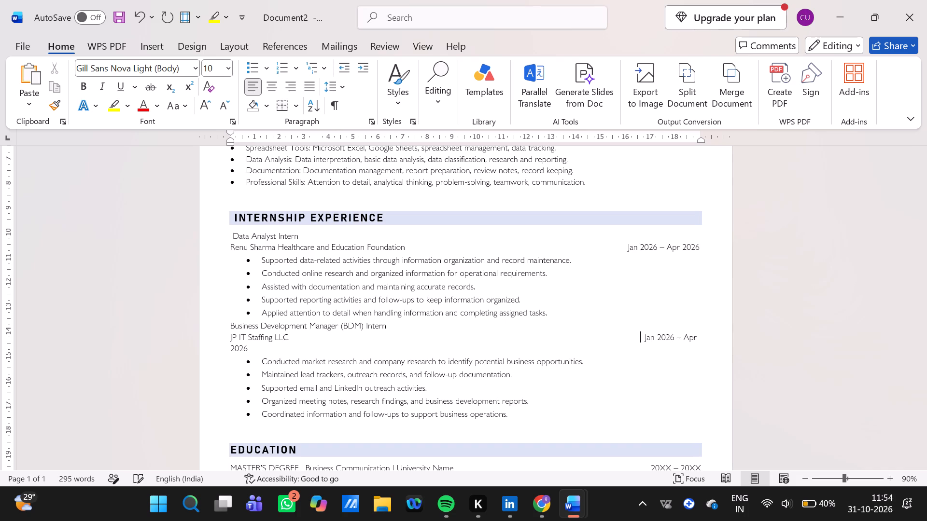
key("BackSpace")
key("BackSpace")
key("BackSpace")
key("BackSpace")
key("BackSpace")
key("BackSpace")
key("BackSpace")
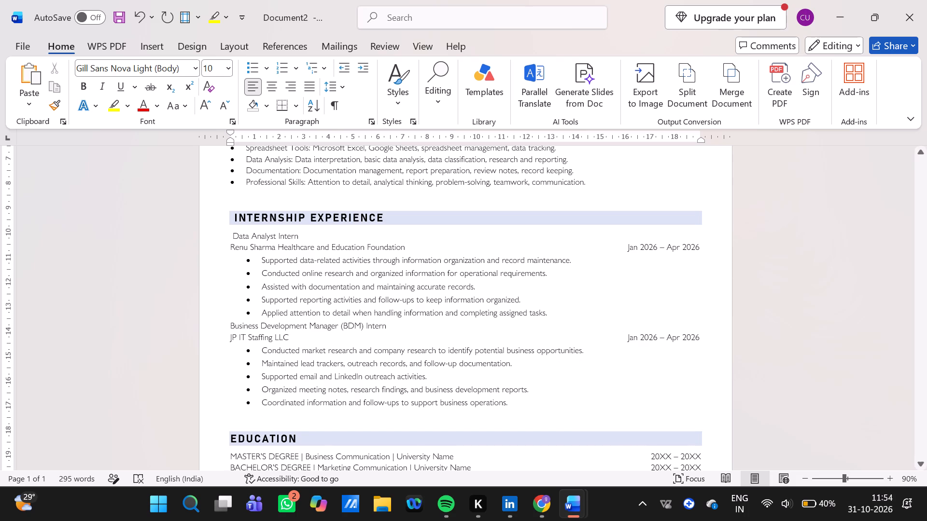
Switch to the ChatGPT conversation in Chrome and copy the Education entries from Bachelor of Science through Secondary School Certificate.
scroll(647, 334, "down", 1)
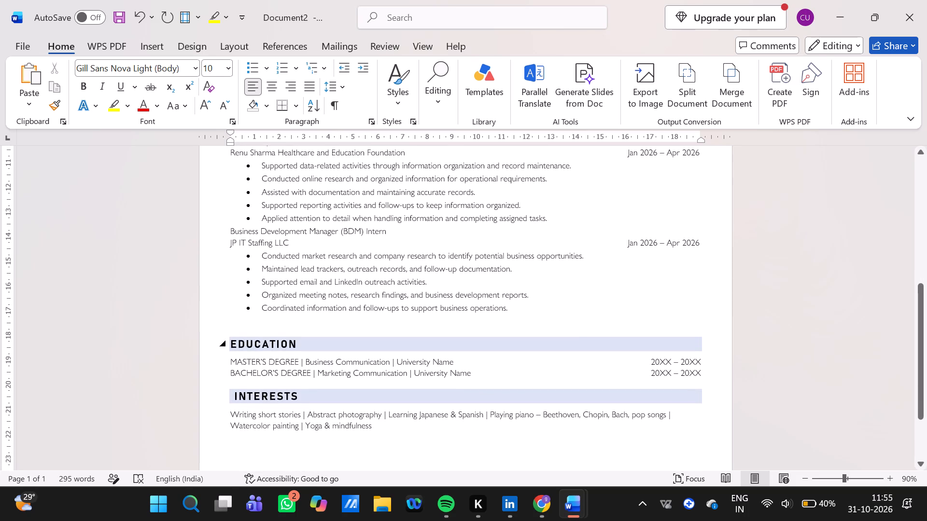
scroll(647, 334, "down", 1)
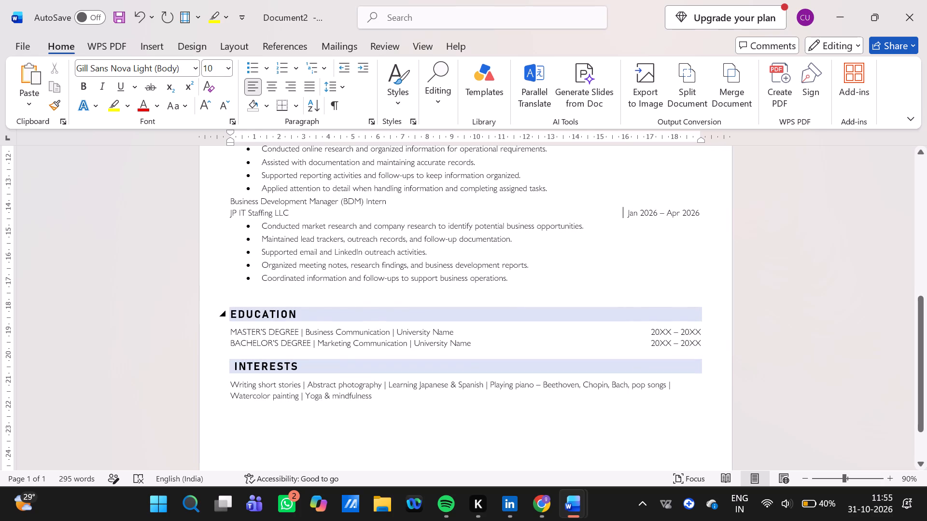
key("alt+Tab")
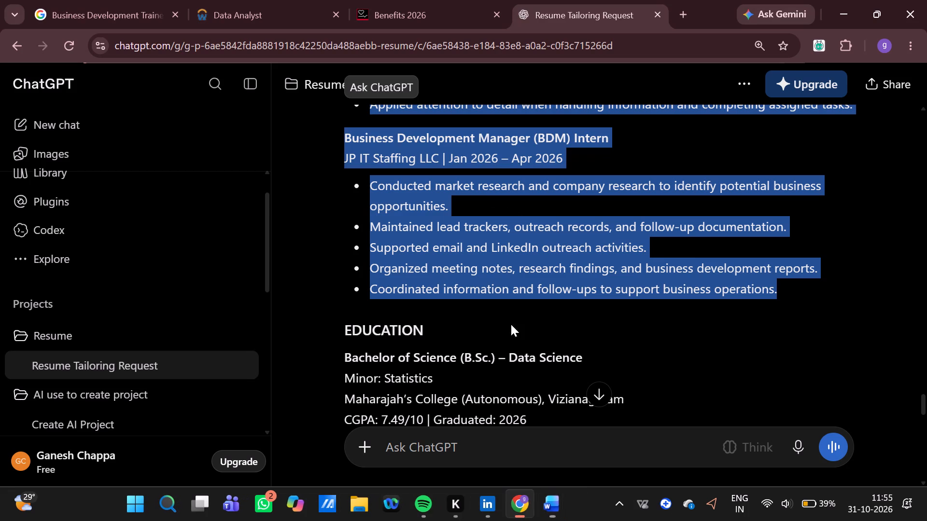
scroll(393, 325, "down", 2)
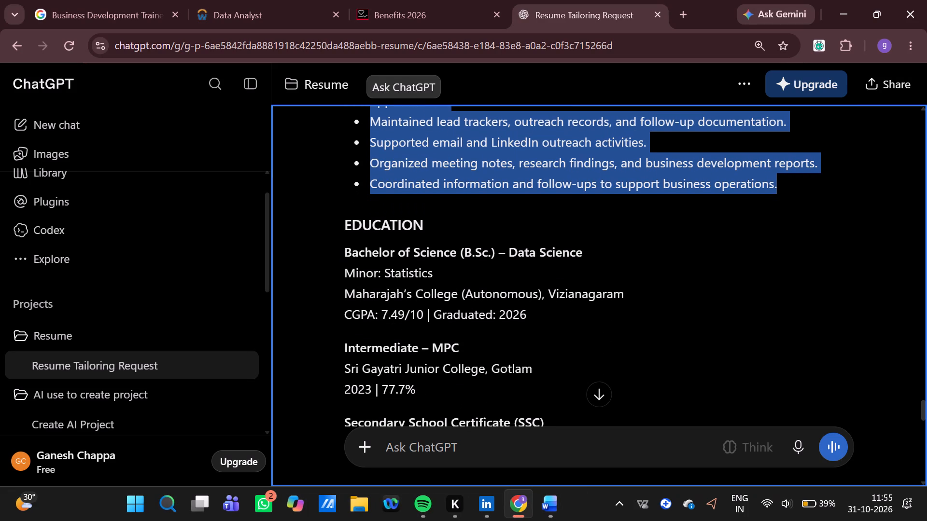
left_click_drag(343, 248, 388, 285)
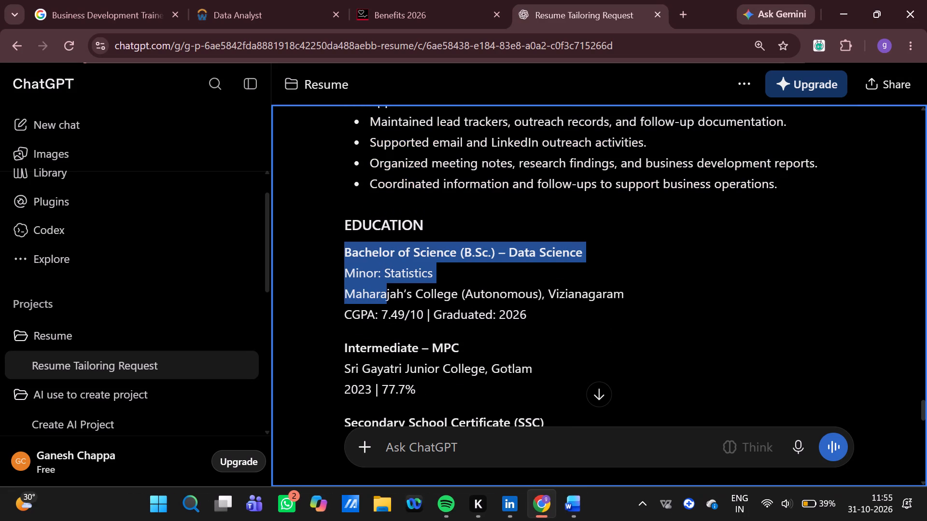
left_click_drag(388, 285, 413, 259)
key("Down")
key("Down")
key("Down")
key("Down")
key("Down")
key("Down")
key("Down")
key("Down")
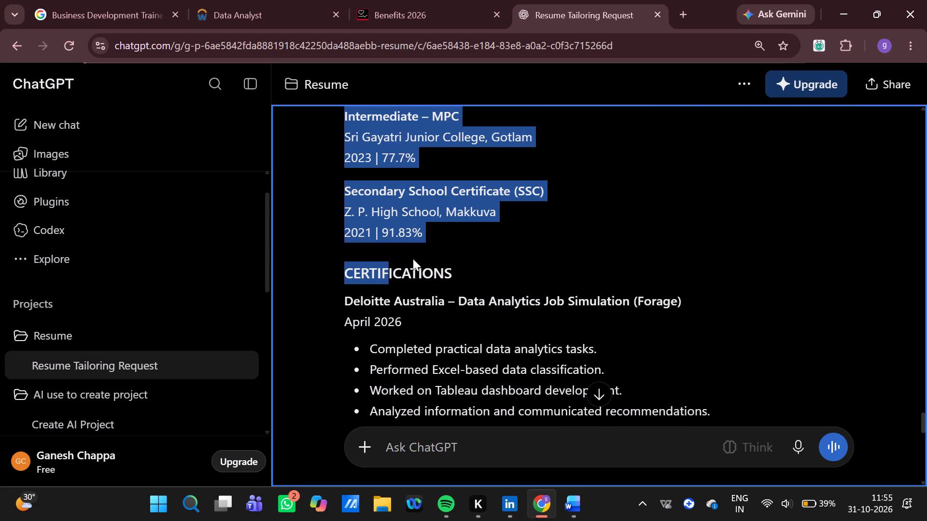
left_click_drag(413, 259, 450, 231)
key("ctrl+c")
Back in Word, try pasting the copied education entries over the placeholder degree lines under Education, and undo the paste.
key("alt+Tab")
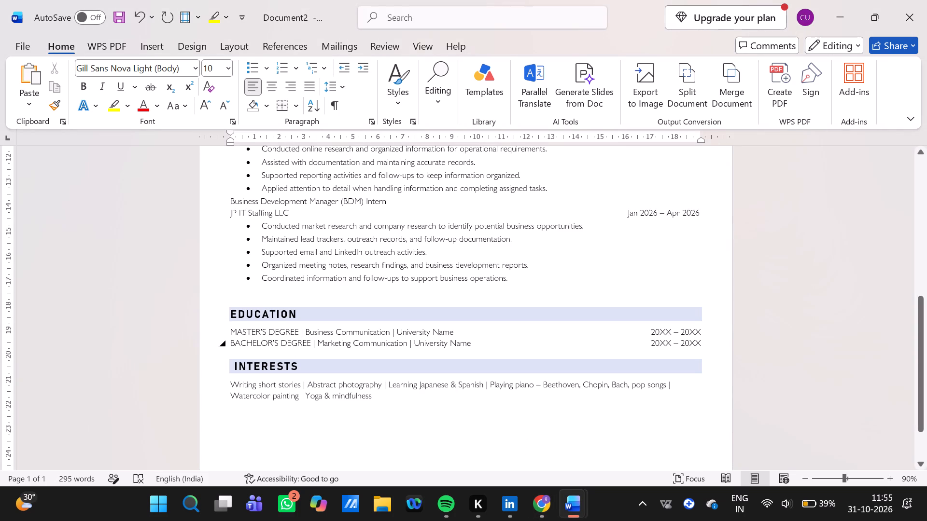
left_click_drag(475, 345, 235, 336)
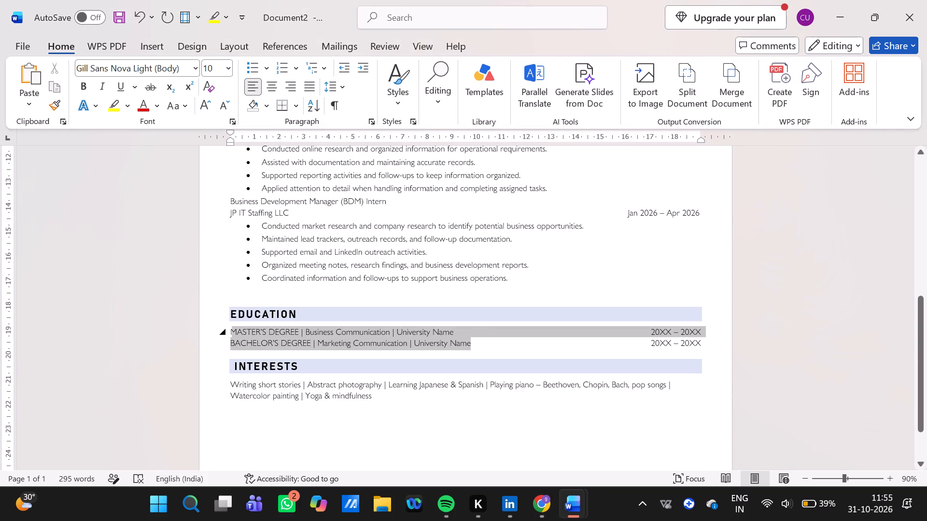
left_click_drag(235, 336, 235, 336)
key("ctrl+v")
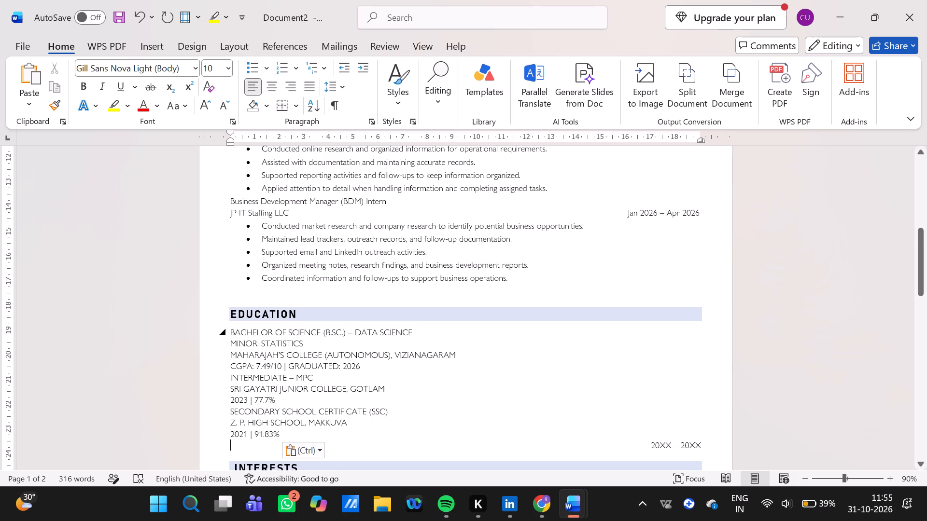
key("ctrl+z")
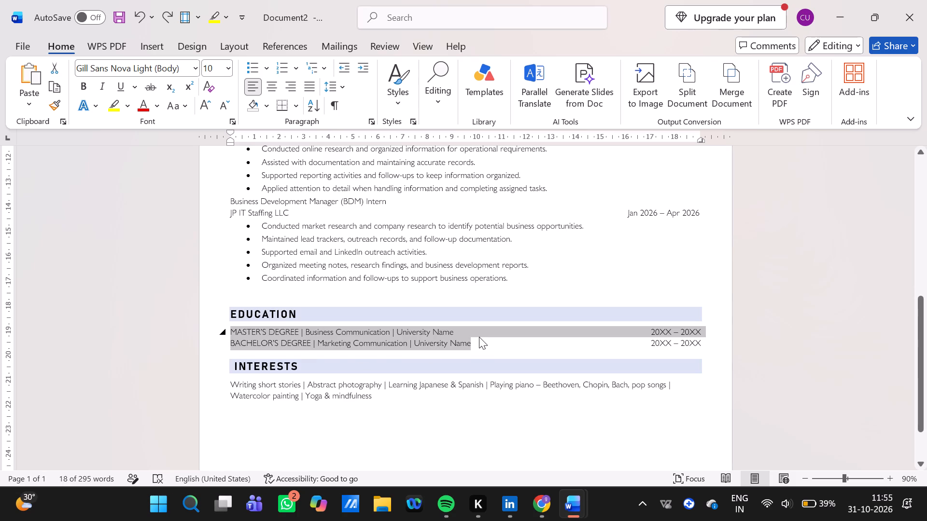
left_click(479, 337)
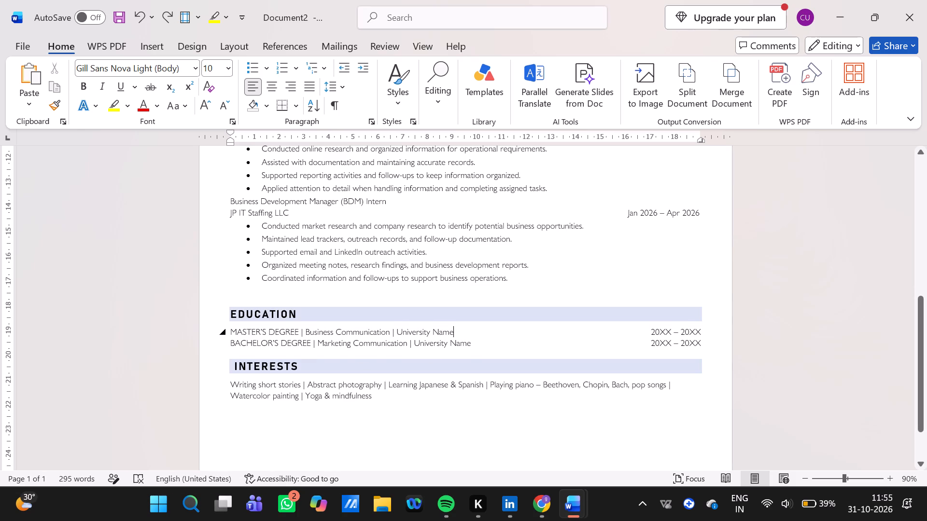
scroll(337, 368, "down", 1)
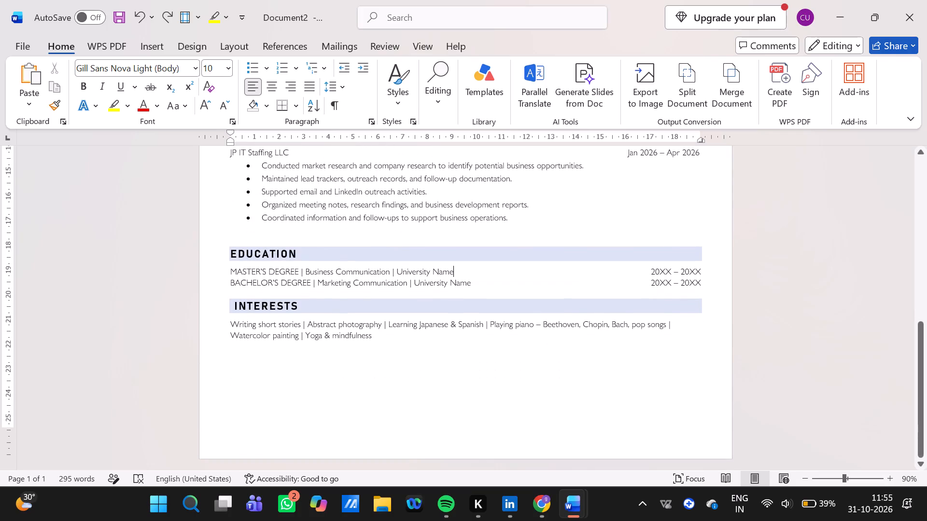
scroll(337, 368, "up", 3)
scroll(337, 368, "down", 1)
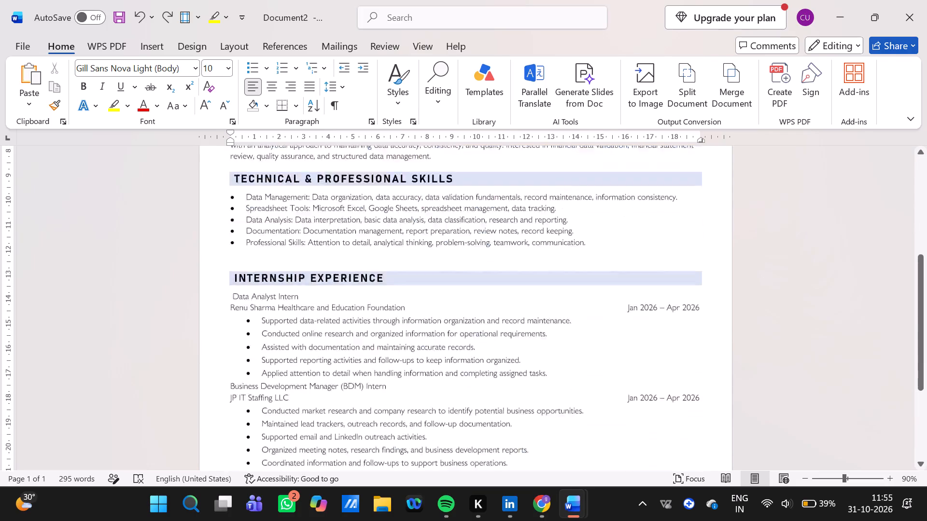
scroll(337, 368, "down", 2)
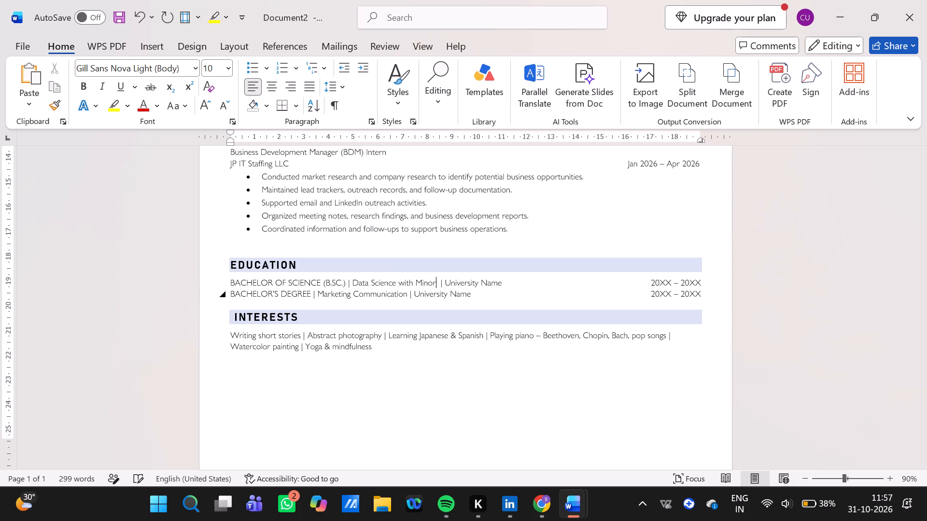
key("space")
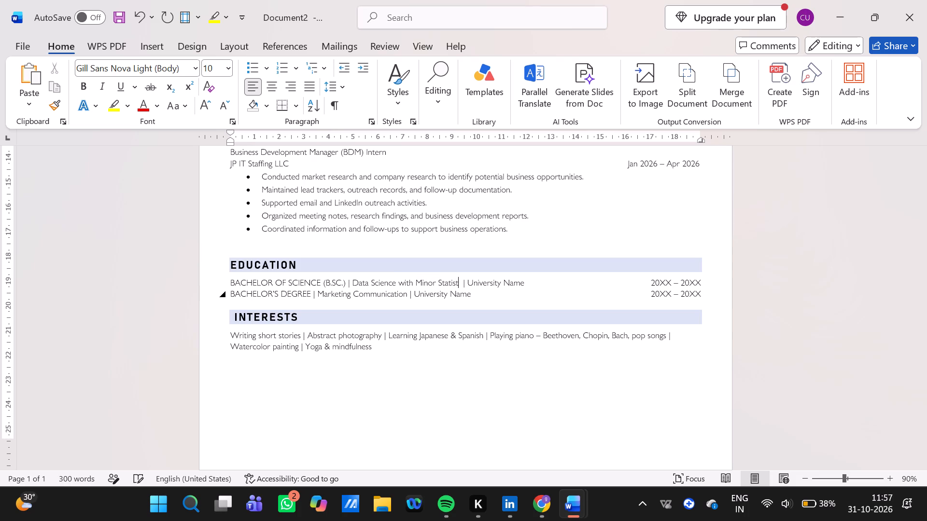
key("BackSpace")
key("s")
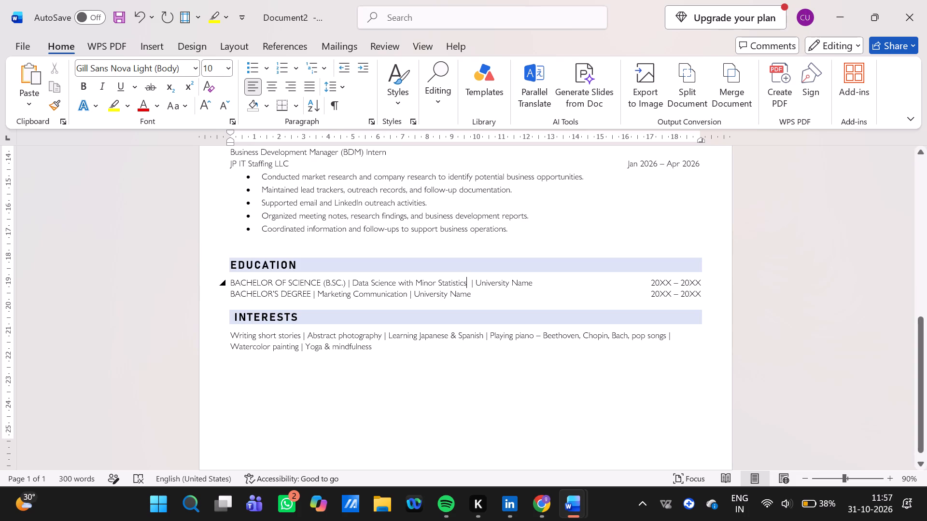
Insert "Major: " before "Data Science" in the Bachelor of Science line, leaving no duplicated "Data".
left_click(353, 285)
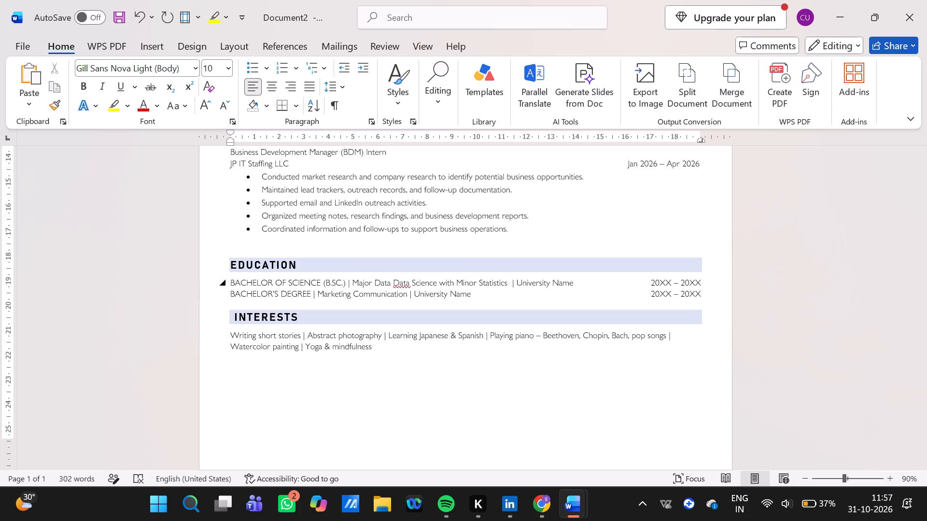
key("BackSpace")
key("BackSpace")
key("BackSpace")
key("BackSpace")
key("BackSpace")
key("BackSpace")
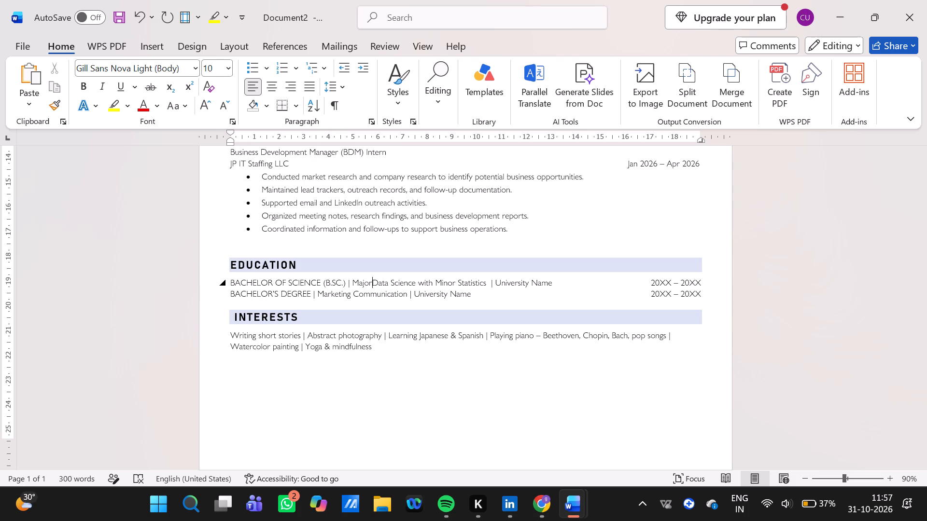
key("shift+colon")
key("space")
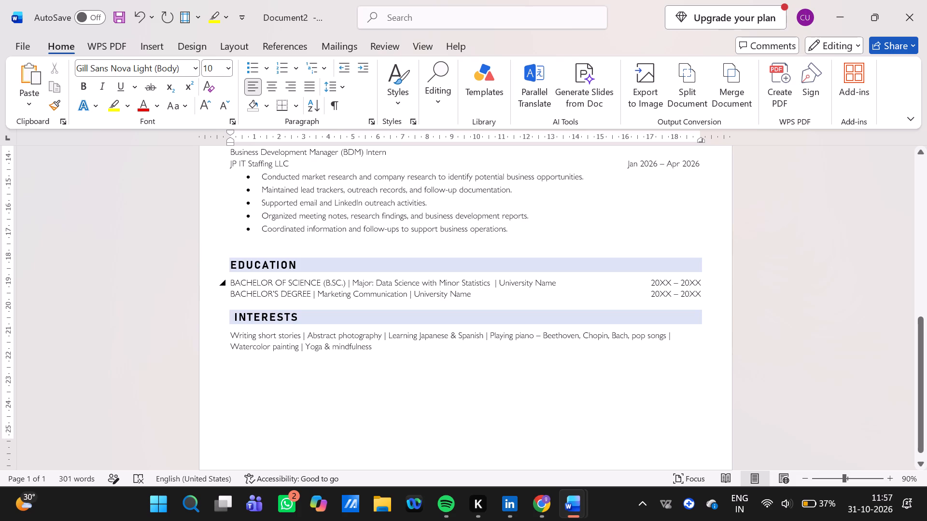
Remove the extra space between "Statistics" and the separator before "University Name".
left_click_drag(562, 283, 506, 282)
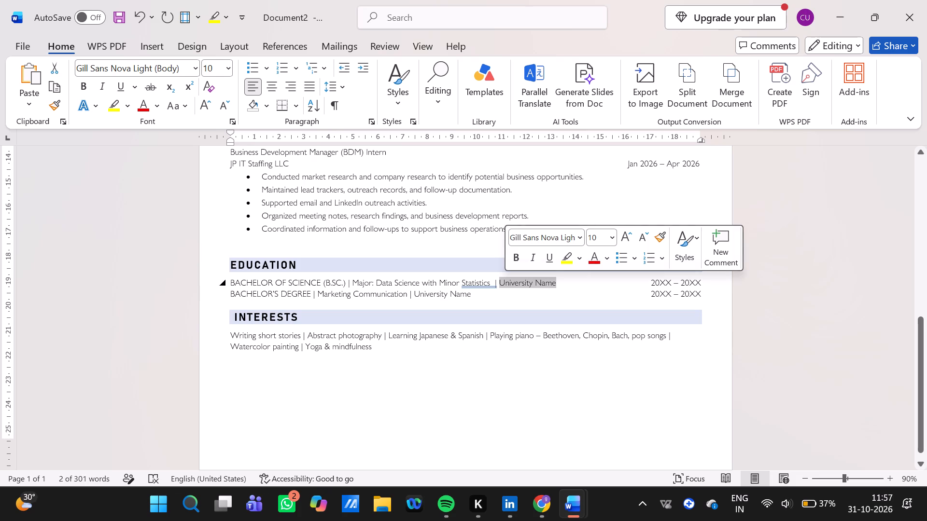
left_click(495, 283)
key("BackSpace")
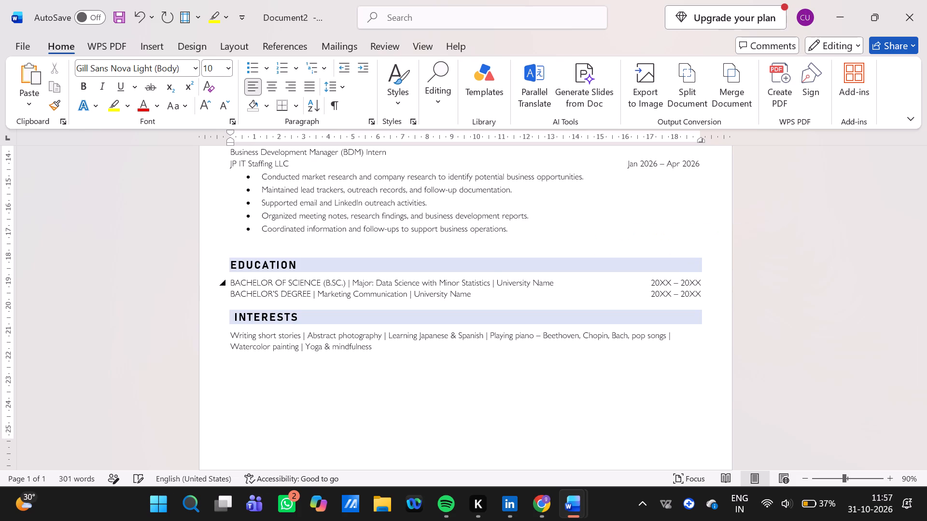
Replace the "University Name" placeholder in the Bachelor of Science line with "CGPA: 7.49".
left_click(557, 284)
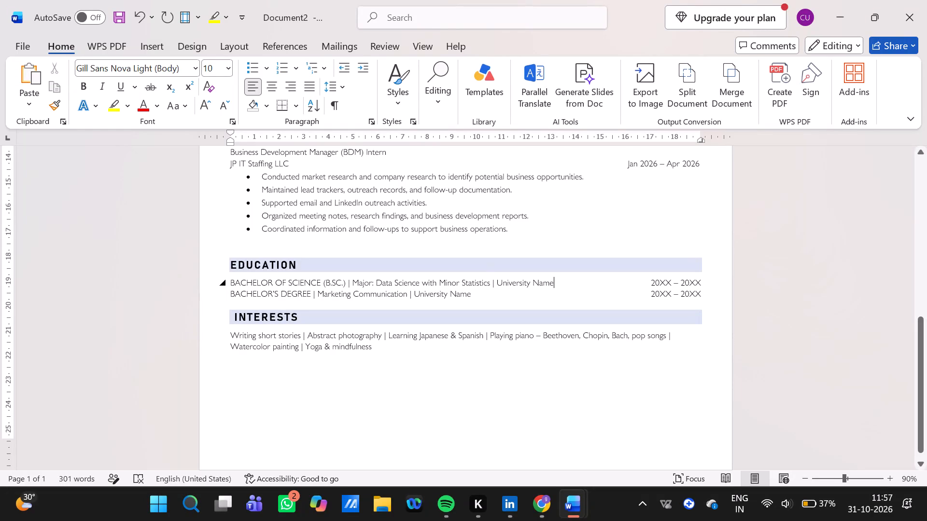
key("BackSpace")
key("BackSpace")
key("BackSpace")
key("BackSpace")
key("BackSpace")
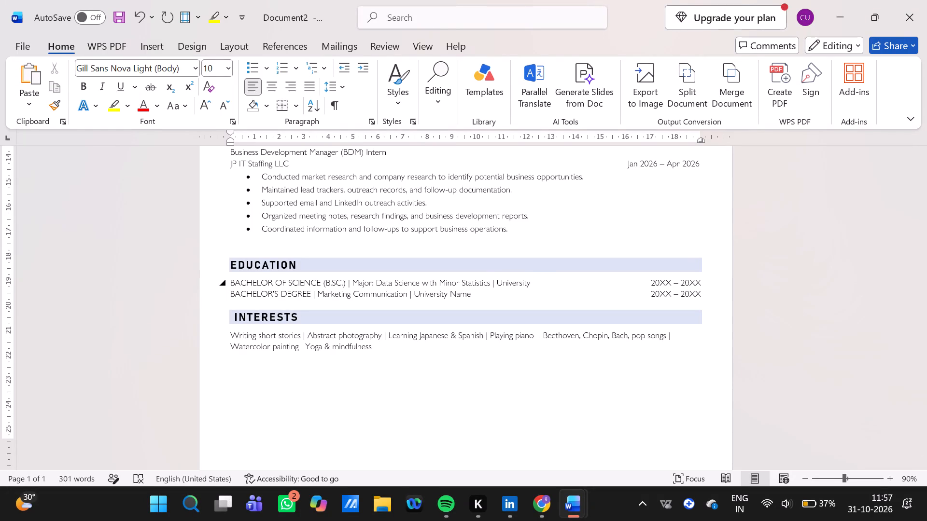
key("BackSpace")
key("BackSpace")
key("BackSpace")
key("BackSpace")
key("BackSpace")
key("BackSpace")
key("BackSpace")
key("BackSpace")
key("BackSpace")
key("BackSpace")
key("c")
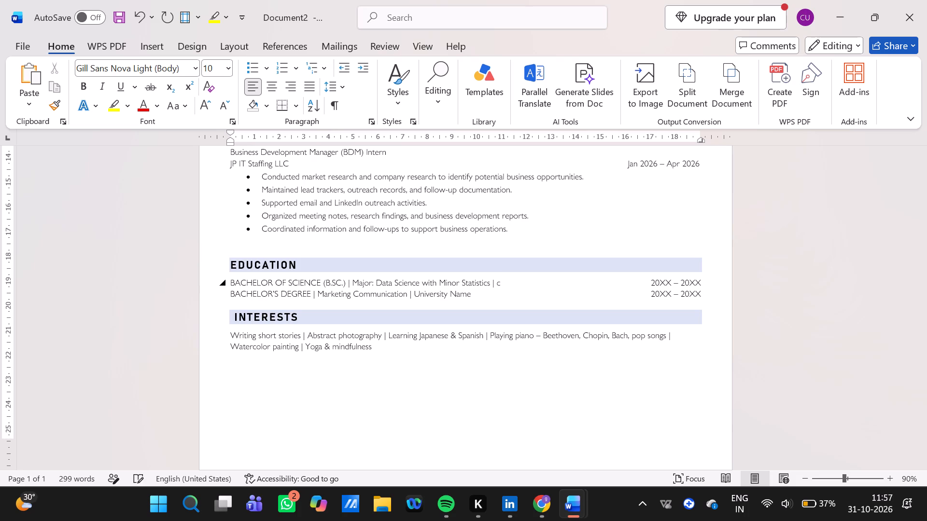
key("BackSpace")
type("CG")
type("PA")
key("shift+colon")
key("space")
key("7")
key("period")
type("49")
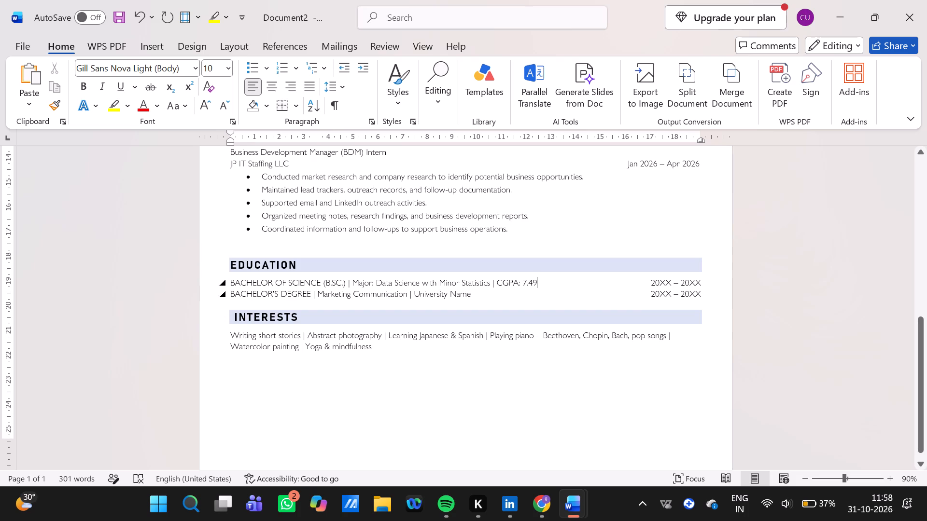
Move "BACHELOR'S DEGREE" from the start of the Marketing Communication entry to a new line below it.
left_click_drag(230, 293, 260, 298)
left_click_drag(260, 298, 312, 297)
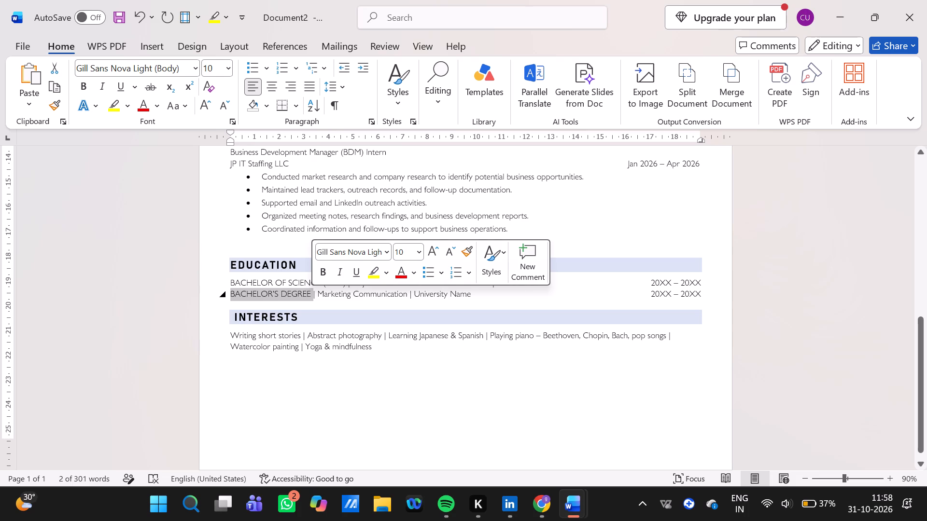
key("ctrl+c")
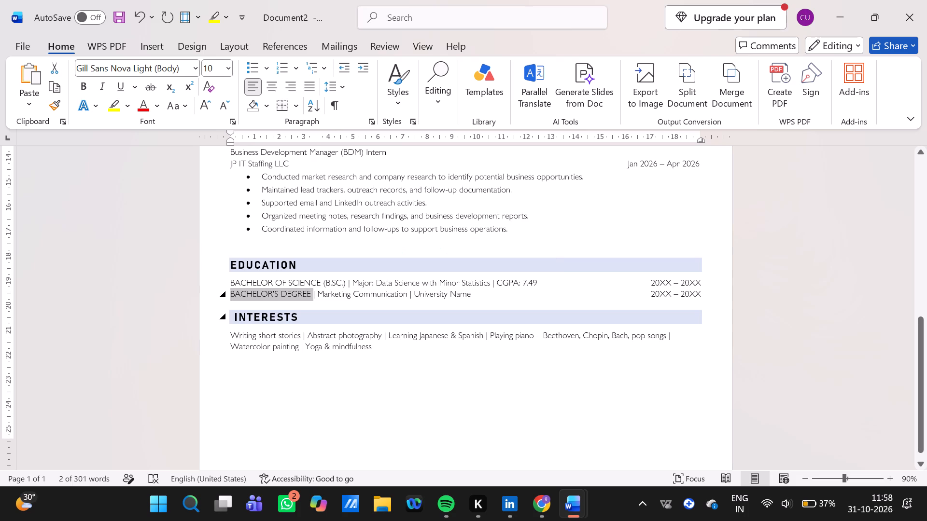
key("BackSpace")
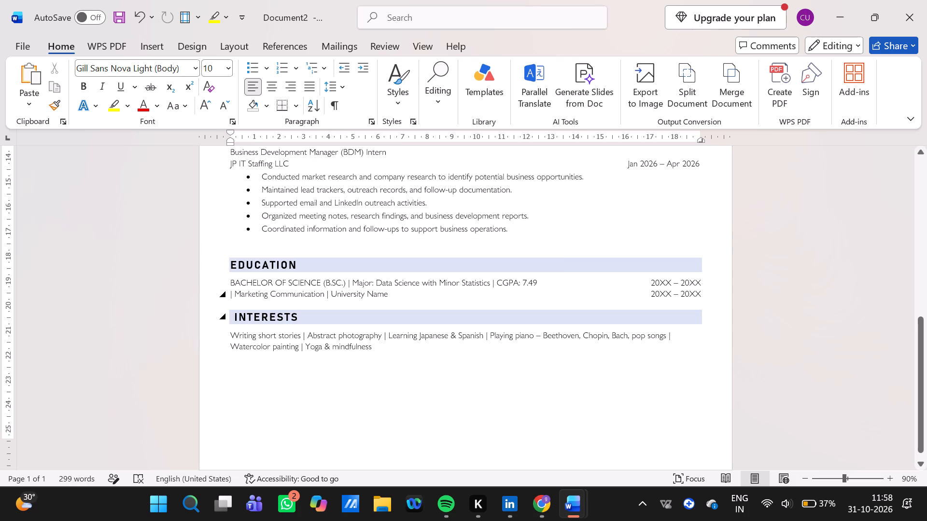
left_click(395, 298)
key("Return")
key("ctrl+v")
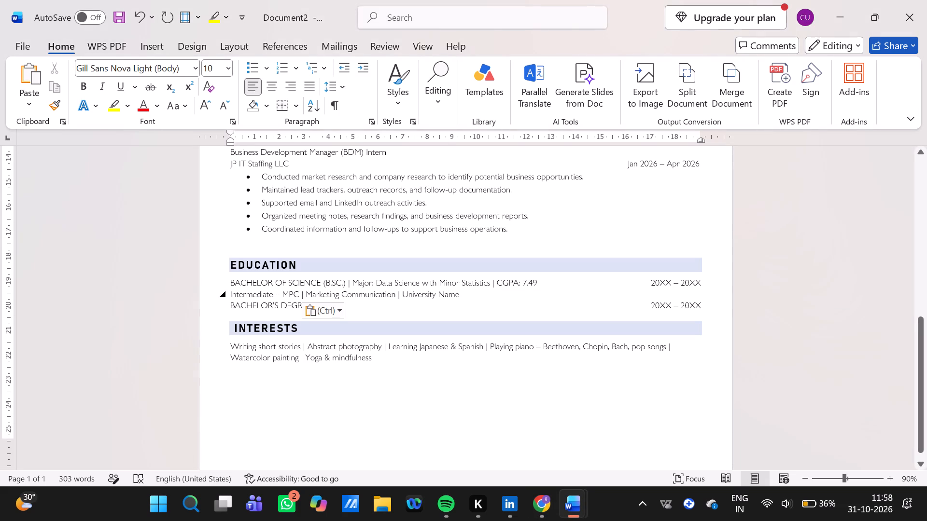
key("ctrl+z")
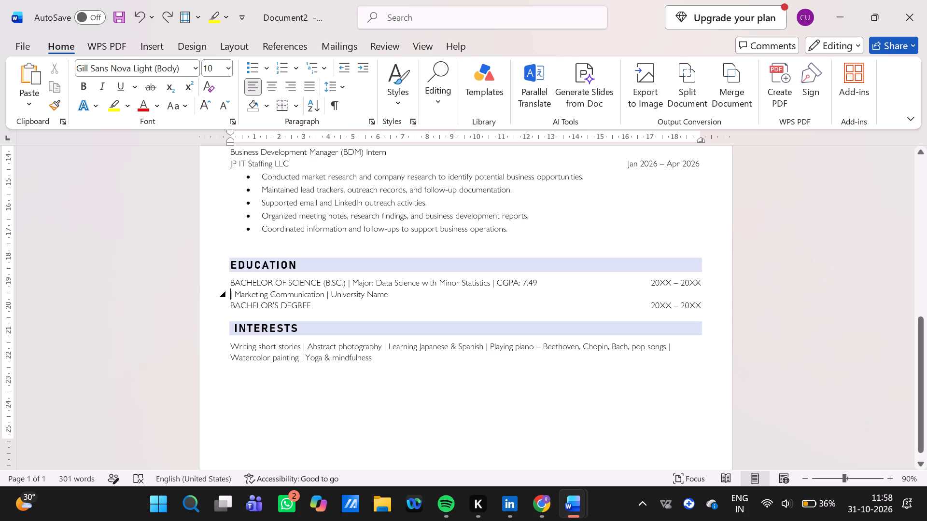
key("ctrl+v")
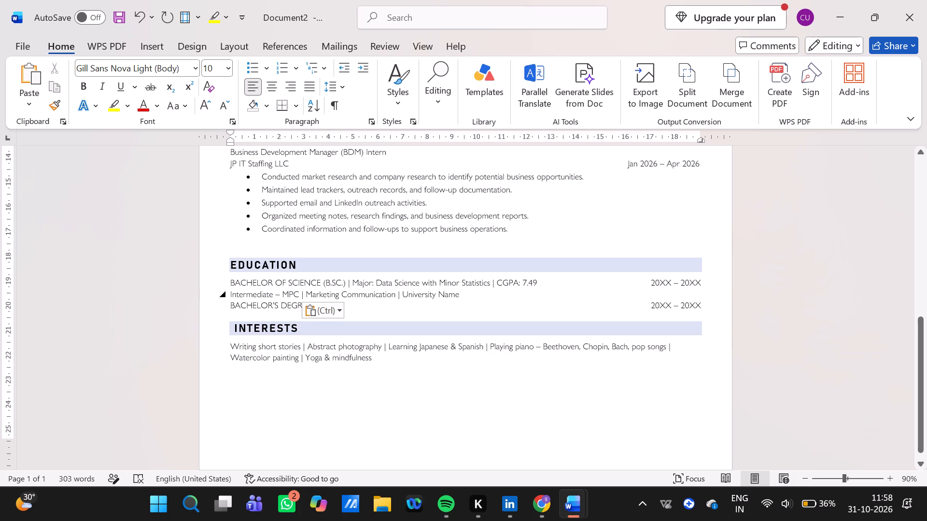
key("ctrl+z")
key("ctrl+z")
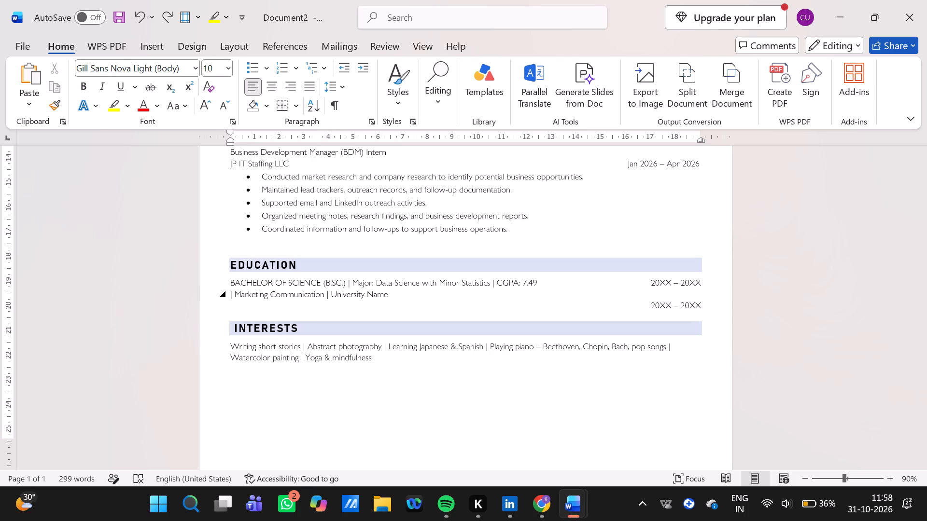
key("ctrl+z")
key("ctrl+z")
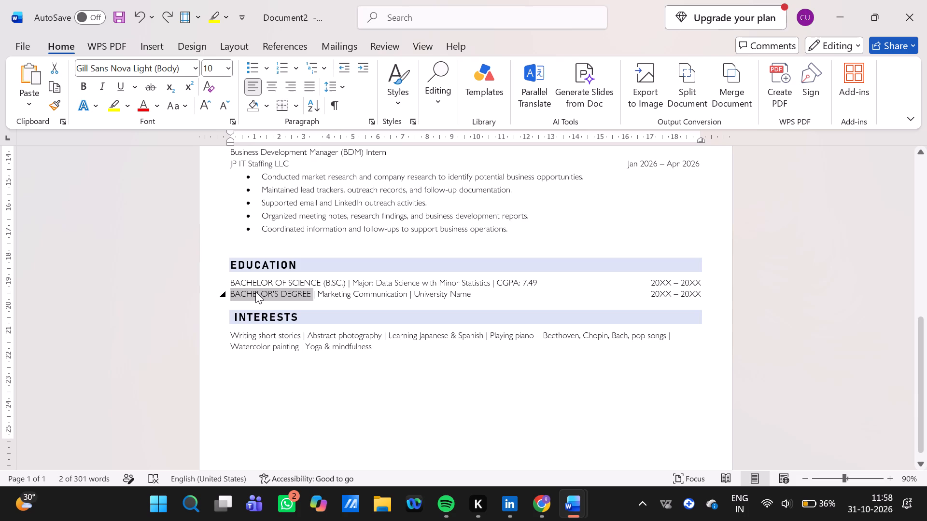
Replace "BACHELOR'S DEGREE" with the copied heading, trimmed to just "INTERMEDIATE" before the separator.
key("ctrl+v")
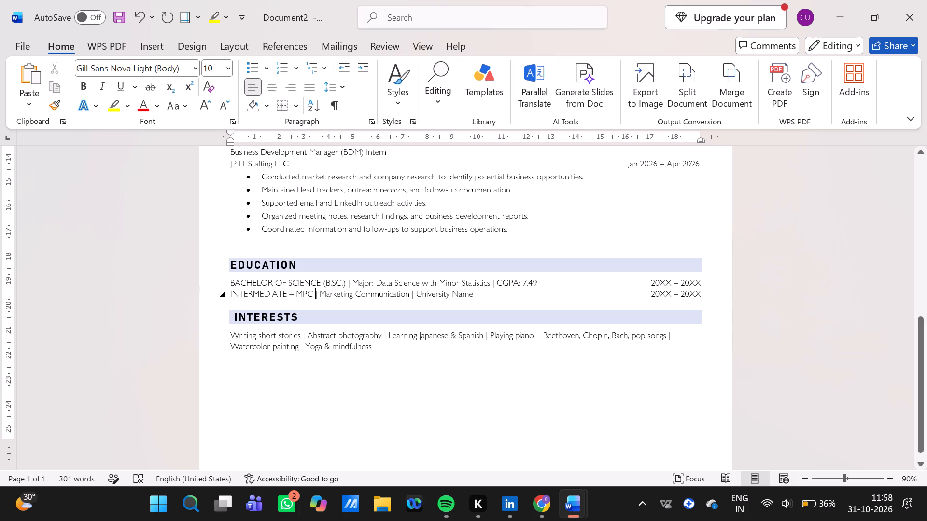
key("BackSpace")
key("BackSpace")
key("BackSpace")
key("BackSpace")
key("BackSpace")
key("BackSpace")
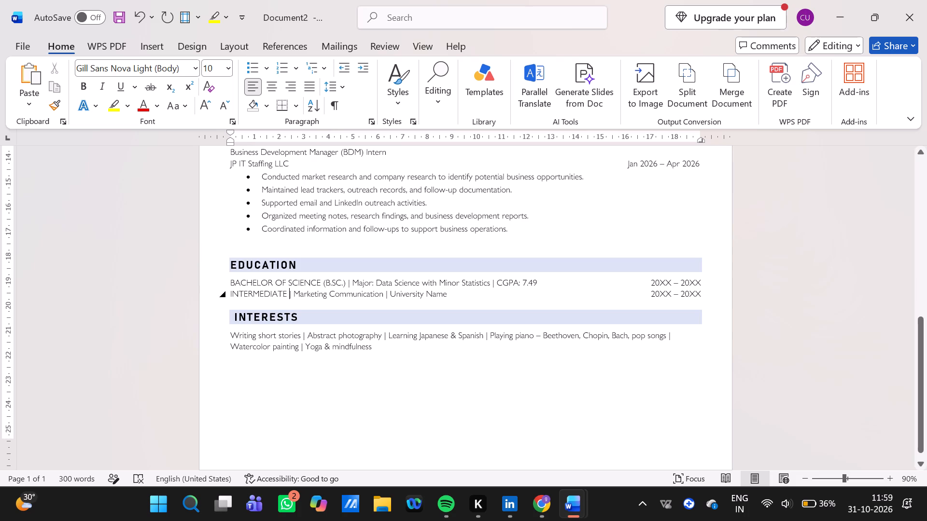
Replace the "Marketing Communication" placeholder in the Intermediate line with "MPC".
left_click_drag(292, 293, 375, 293)
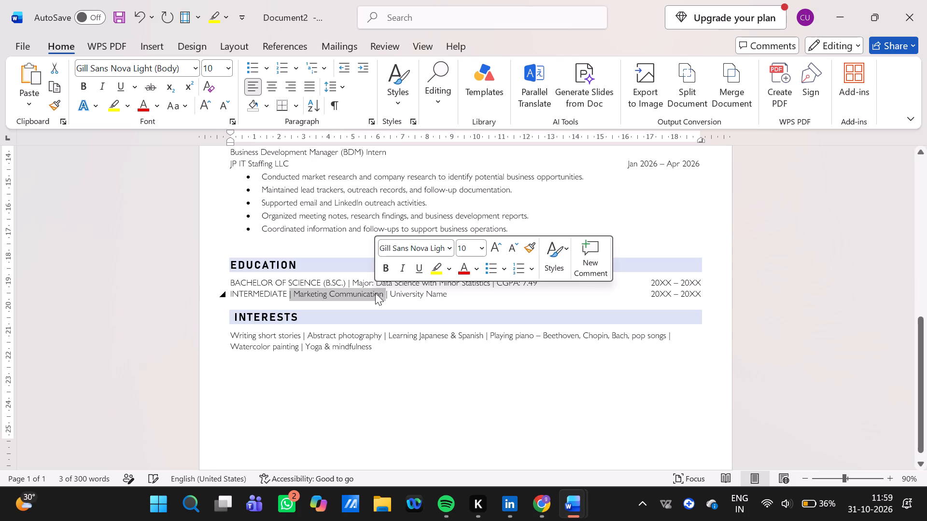
type("MPC")
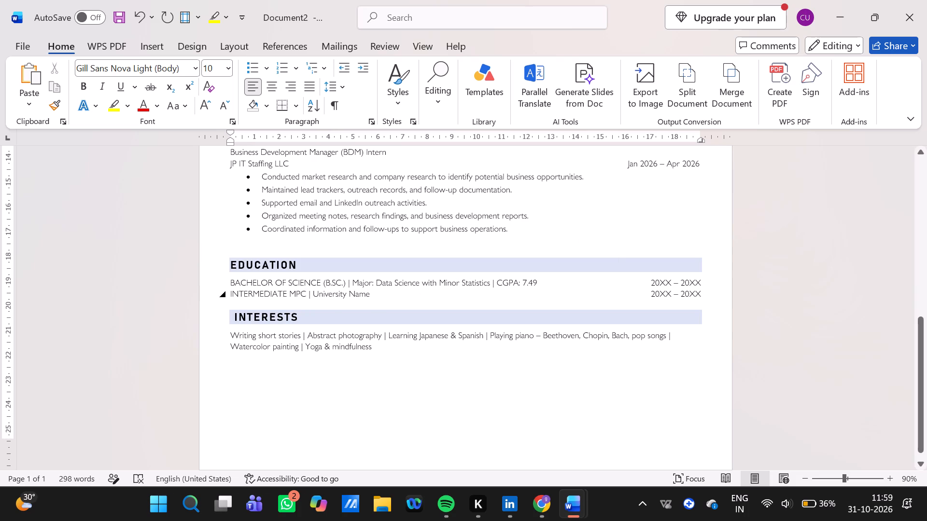
Insert a copied "|" separator between "INTERMEDIATE" and "MPC" in the Education section, with a single space on each side.
left_click(288, 291)
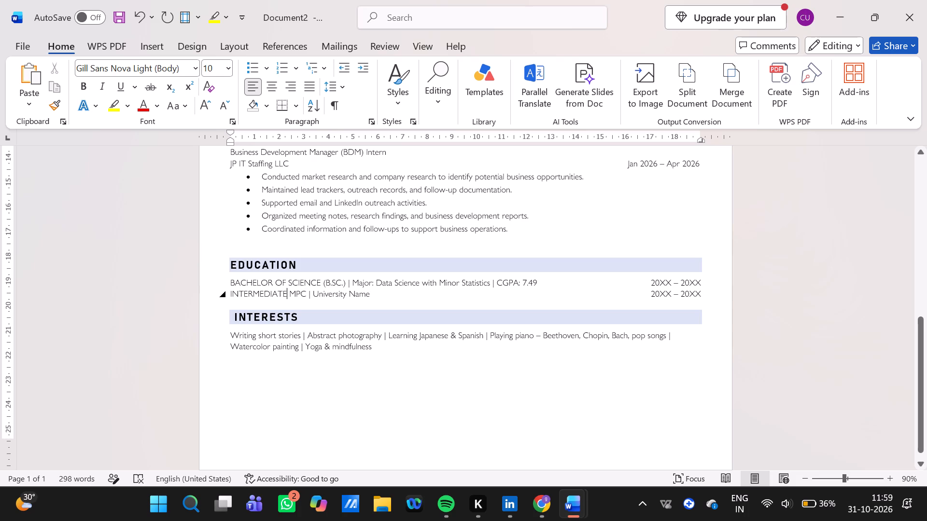
left_click(310, 294)
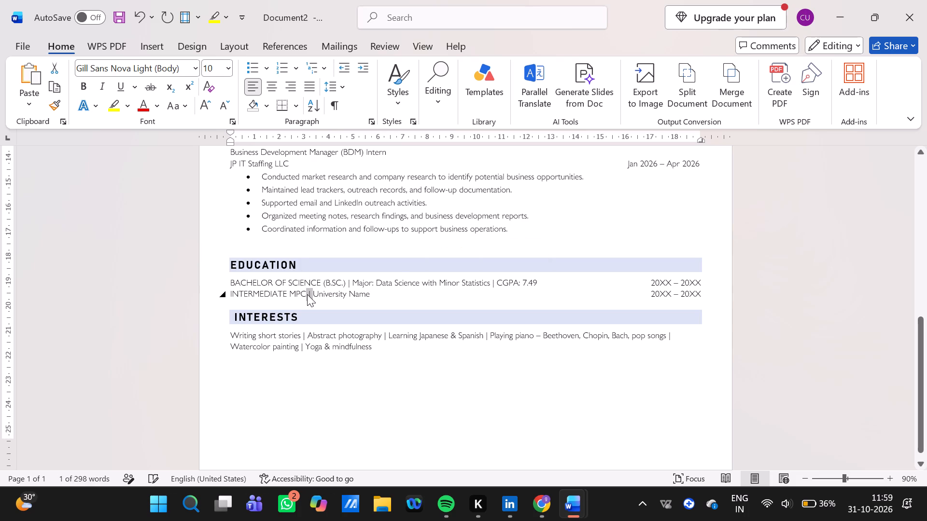
key("ctrl+c")
left_click(287, 294)
key("space")
key("ctrl+v")
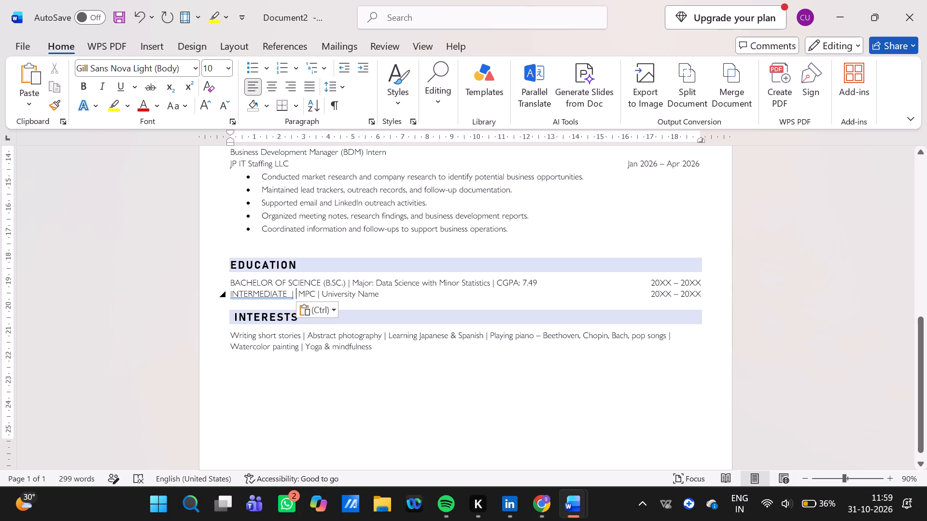
left_click(286, 293)
key("Right")
key("BackSpace")
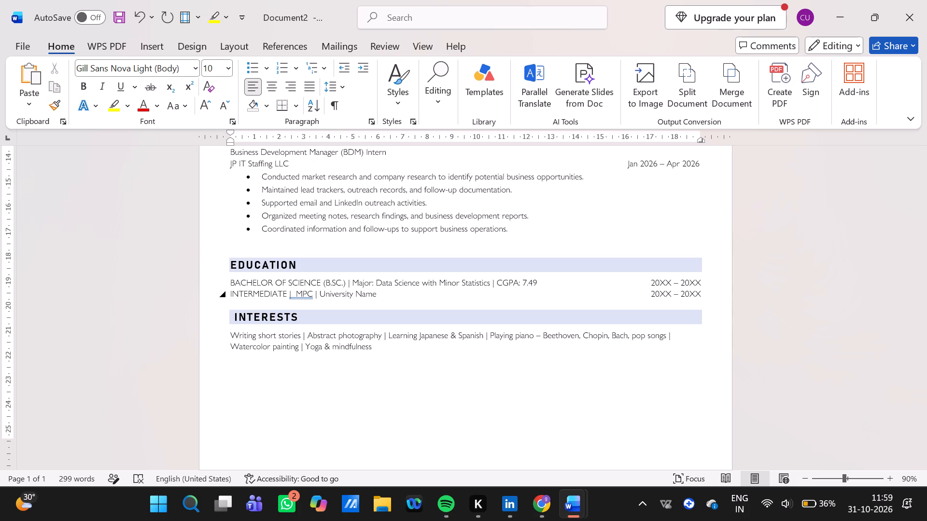
left_click(296, 294)
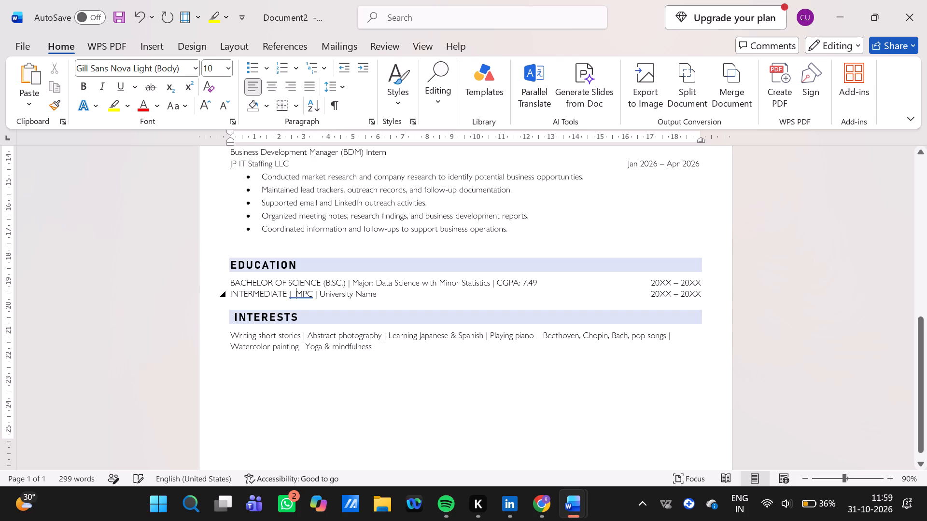
key("BackSpace")
Add periods between the letters of "MPC" so it reads "M.P.C".
left_click(297, 292)
key("Right")
key("Left")
key("period")
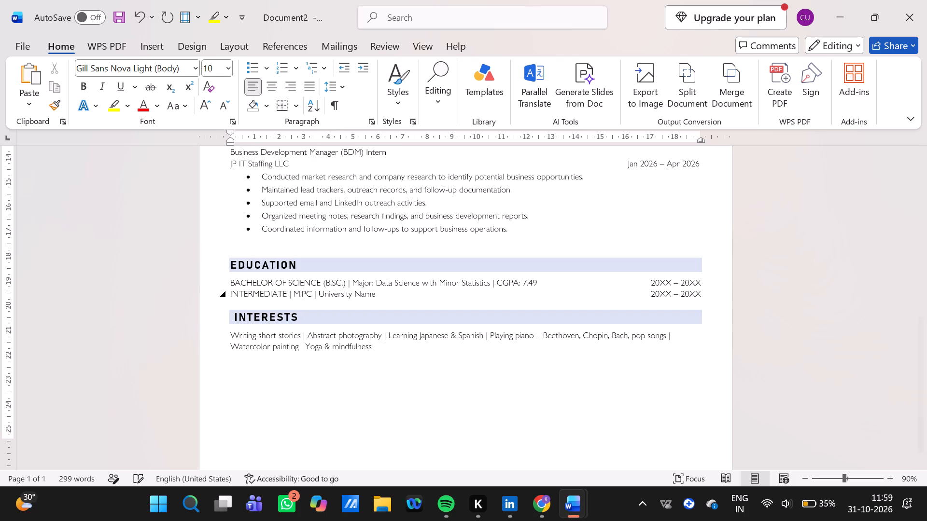
key("Right")
key("period")
Replace the "University Name" placeholder in the Intermediate line with "Sri Gayatri Junio College".
left_click(383, 298)
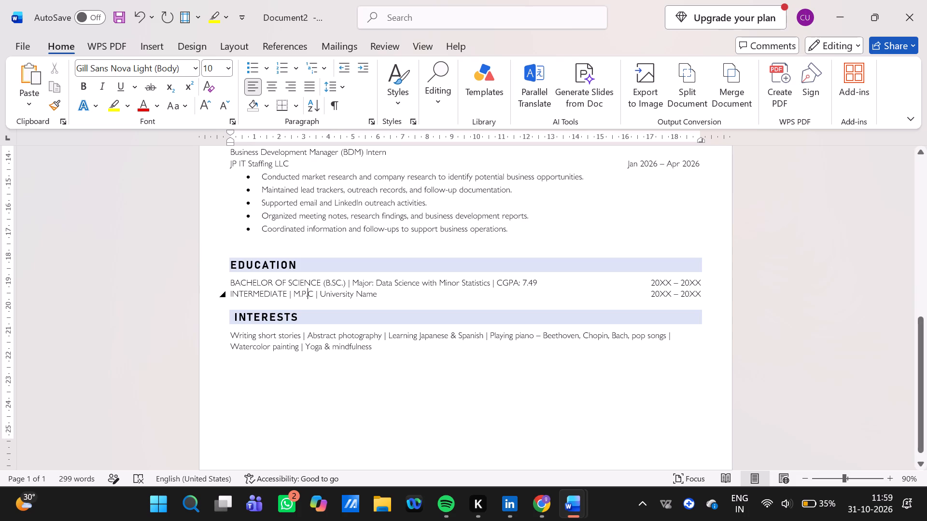
key("BackSpace")
key("BackSpace")
key("BackSpace")
key("BackSpace")
key("BackSpace")
key("BackSpace")
key("BackSpace")
key("BackSpace")
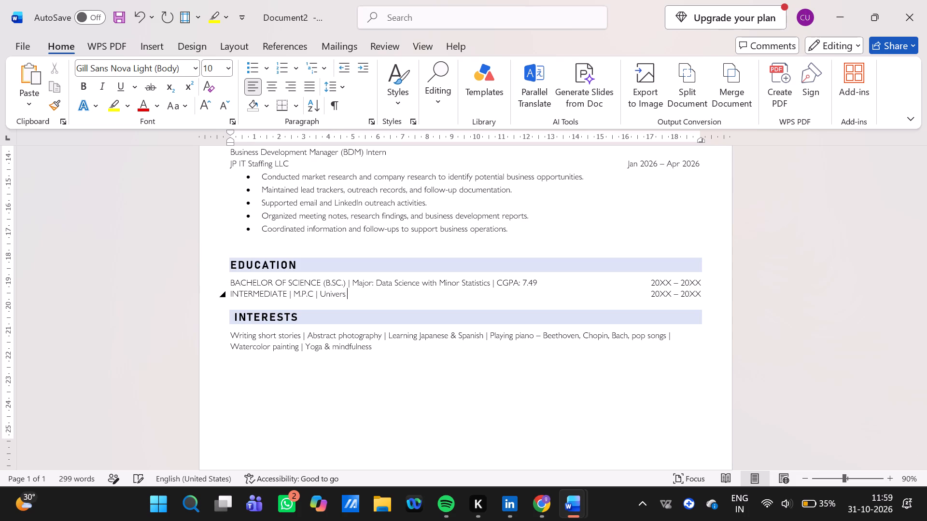
key("BackSpace")
key("BackSpace")
key("BackSpace")
key("BackSpace")
key("BackSpace")
key("BackSpace")
key("BackSpace")
type("ri")
key("space")
key("a")
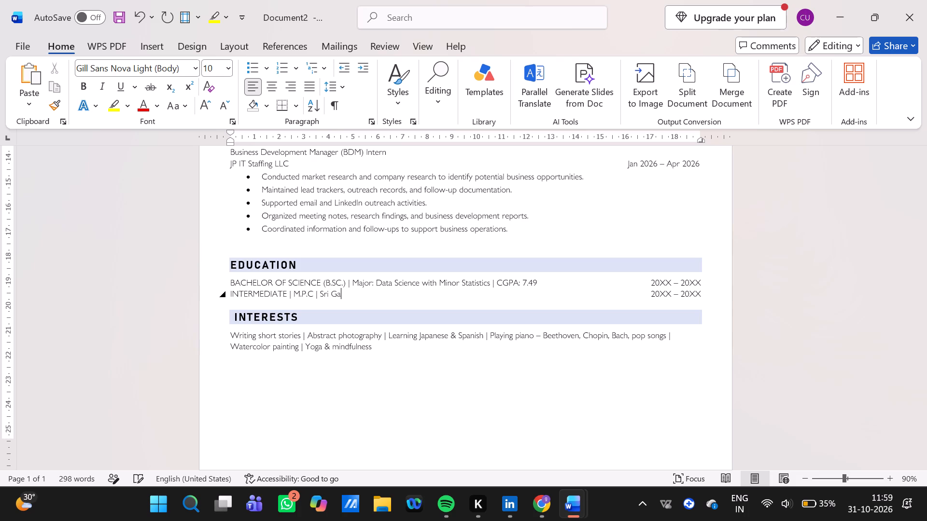
type("yatri")
key("space")
key("space")
type("ollege")
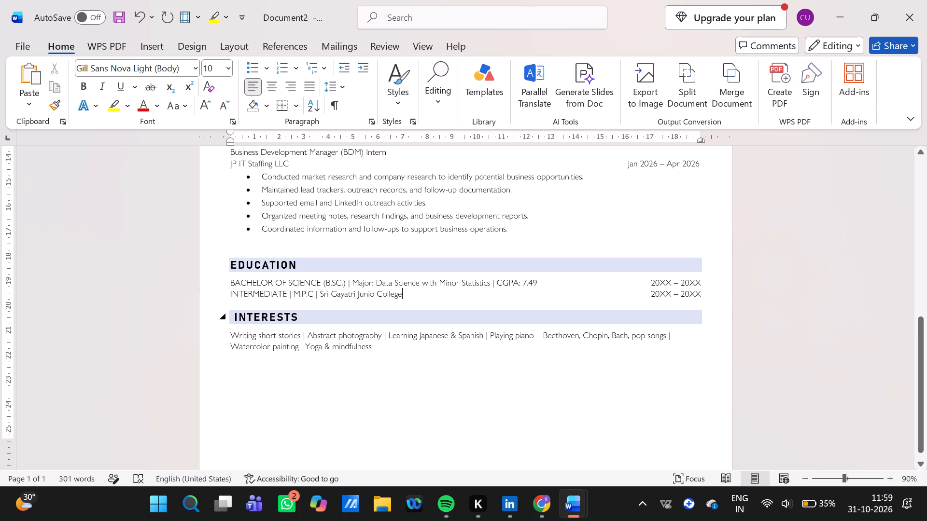
Add the line "Maharajah's College Autonomous, Vizianagaram" beneath the Bachelor of Science entry, followed by a line break.
left_click(494, 283)
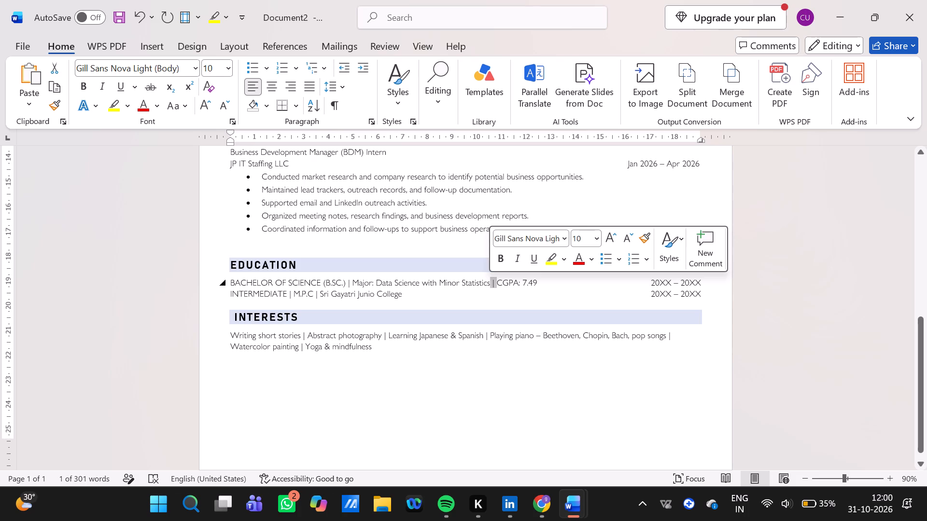
key("ctrl+c")
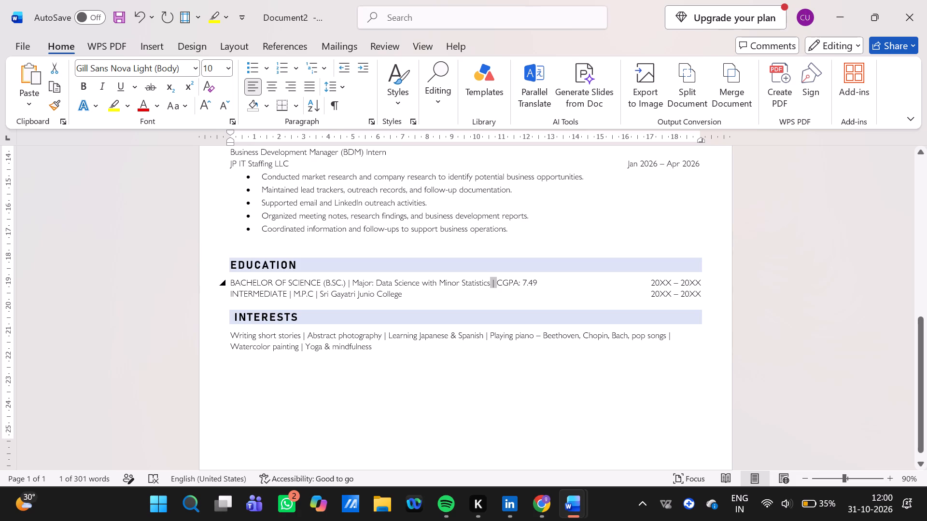
left_click(544, 285)
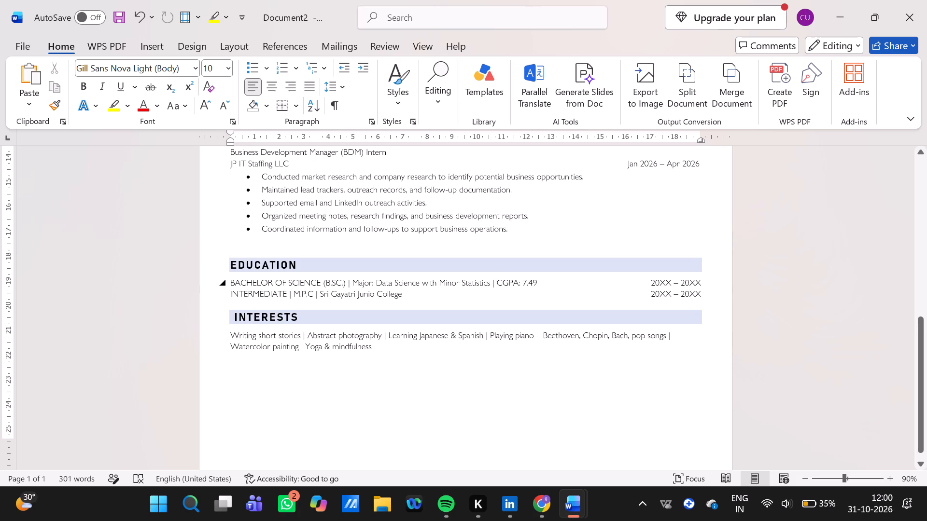
key("Return")
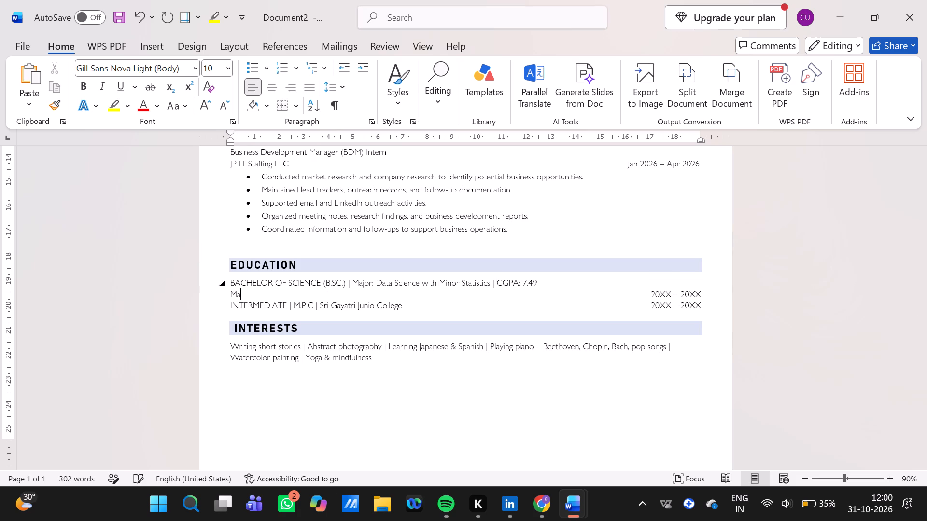
type("jah")
type("'s")
key("space")
type("ollege")
key("space")
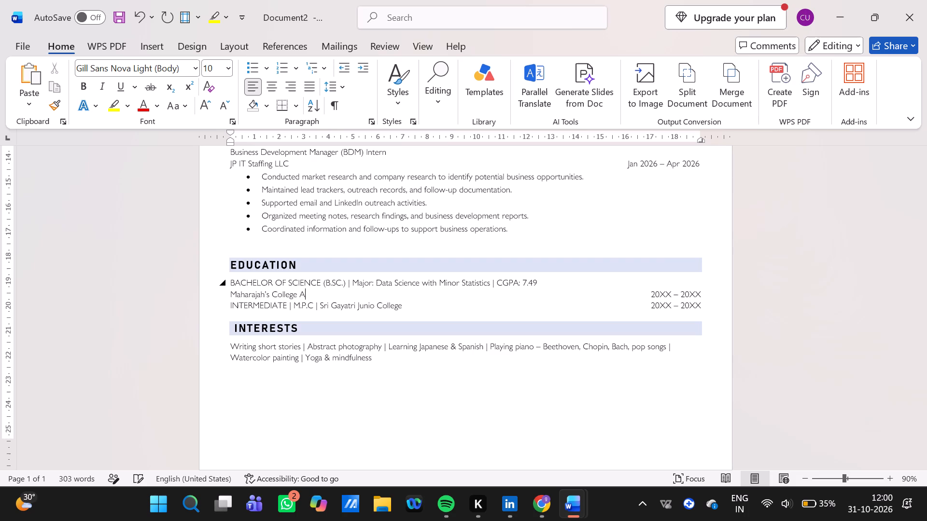
type("utonomous")
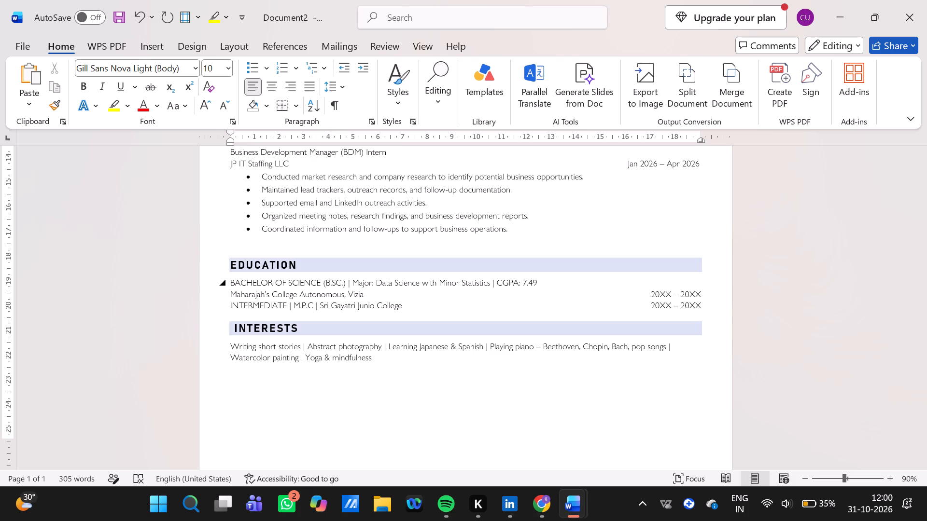
type("nagaram")
key("Return")
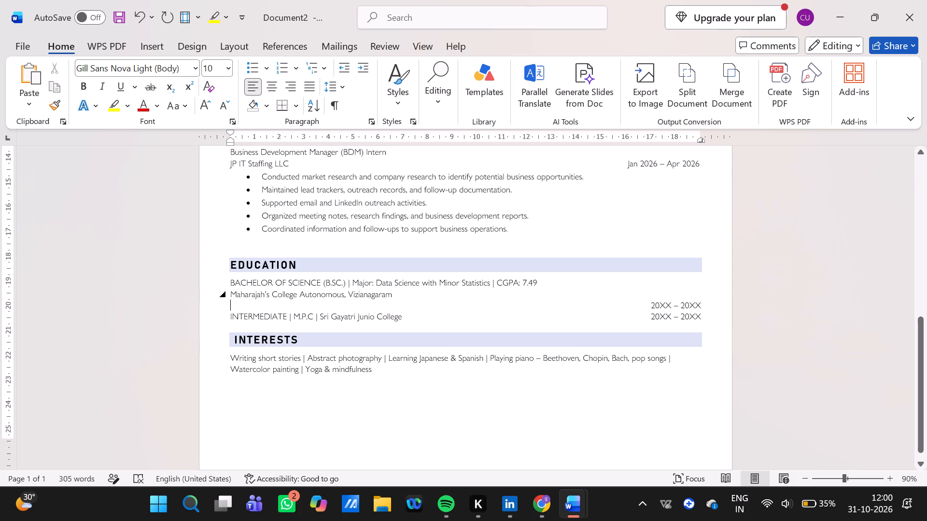
Delete the "20XX – 20XX" date placeholders from both the Bachelor of Science and Intermediate entries.
left_click(647, 305)
left_click_drag(647, 305, 662, 305)
left_click_drag(662, 305, 699, 305)
key("BackSpace")
left_click(703, 318)
key("BackSpace")
key("BackSpace")
key("BackSpace")
key("BackSpace")
key("BackSpace")
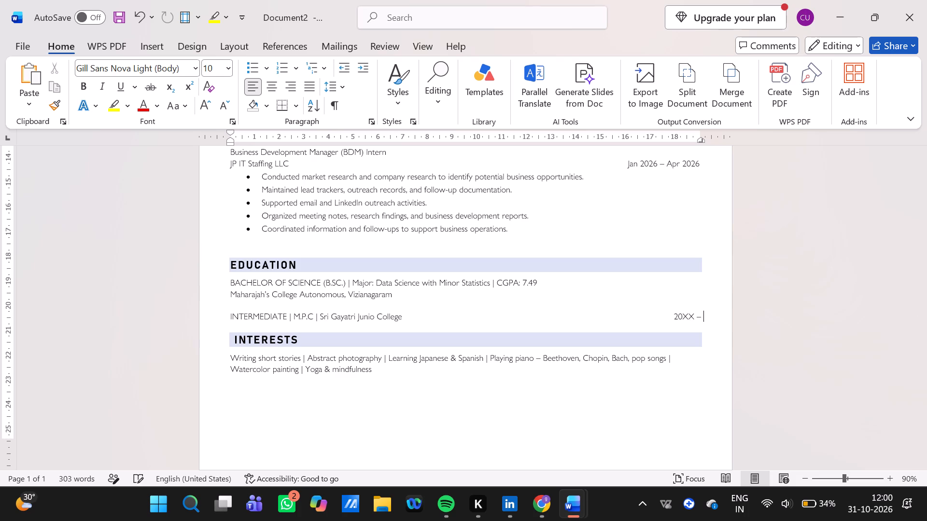
key("BackSpace")
key("BackSpace")
key("BackSpace")
key("BackSpace")
key("BackSpace")
key("BackSpace")
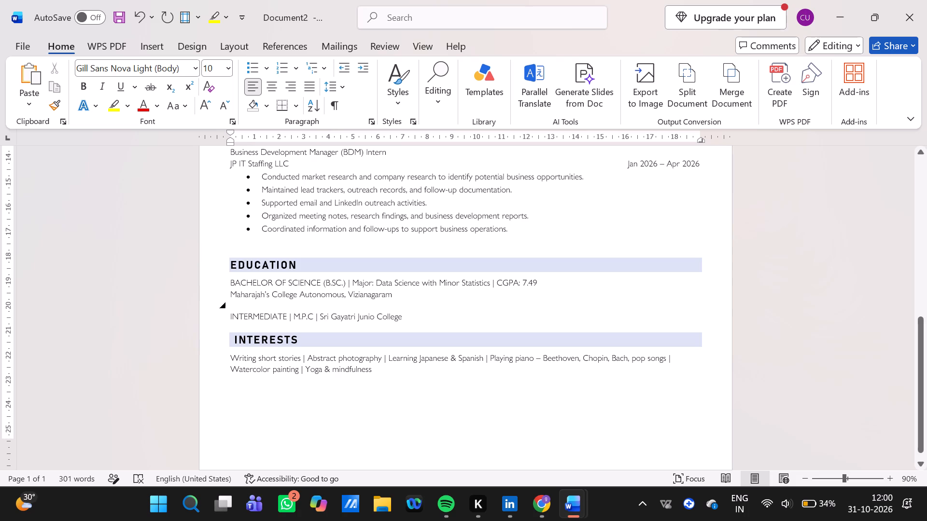
left_click(246, 304)
Copy "| Sri Gayatri Junio College" from the Intermediate line, then delete the college name from that line.
key("BackSpace")
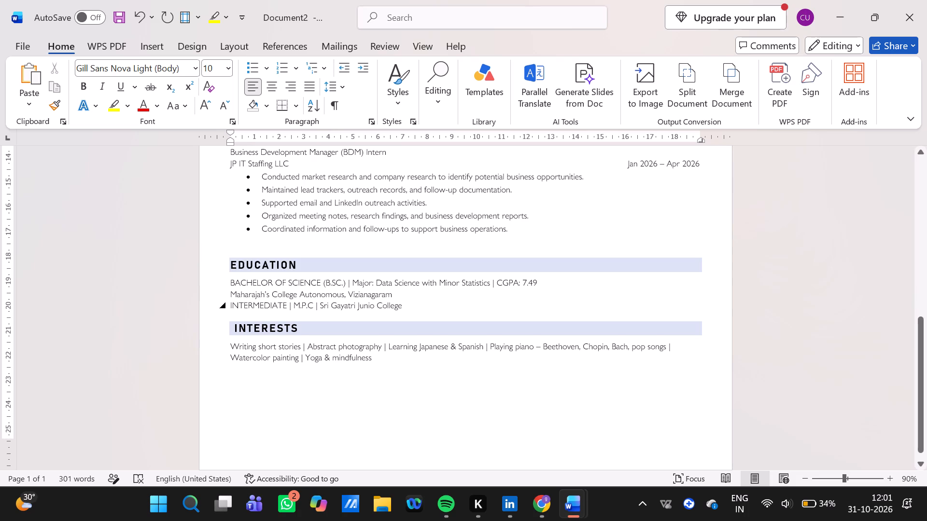
key("Return")
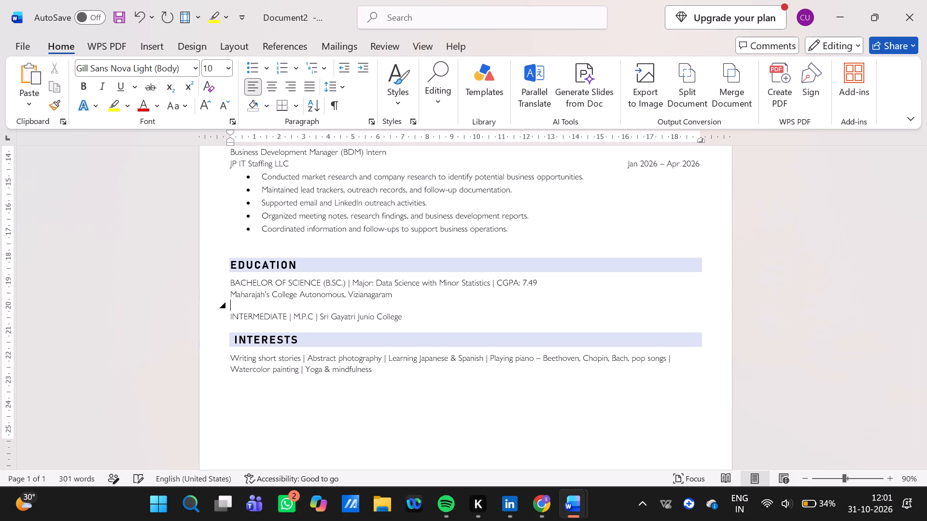
left_click(427, 317)
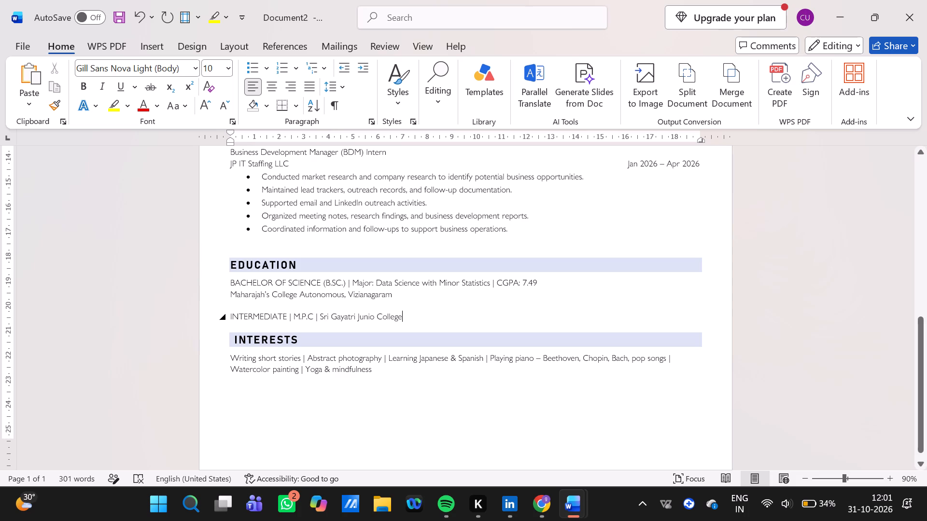
left_click_drag(318, 313, 344, 315)
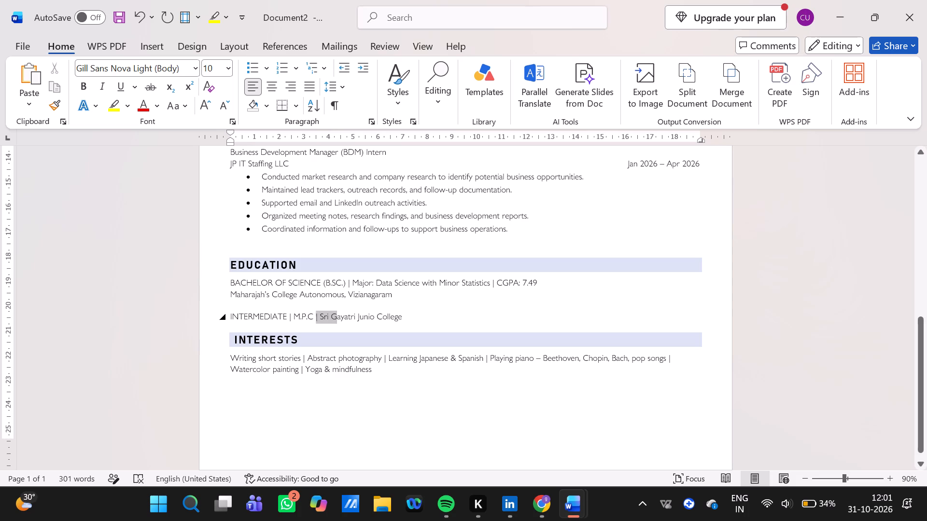
left_click_drag(344, 315, 419, 311)
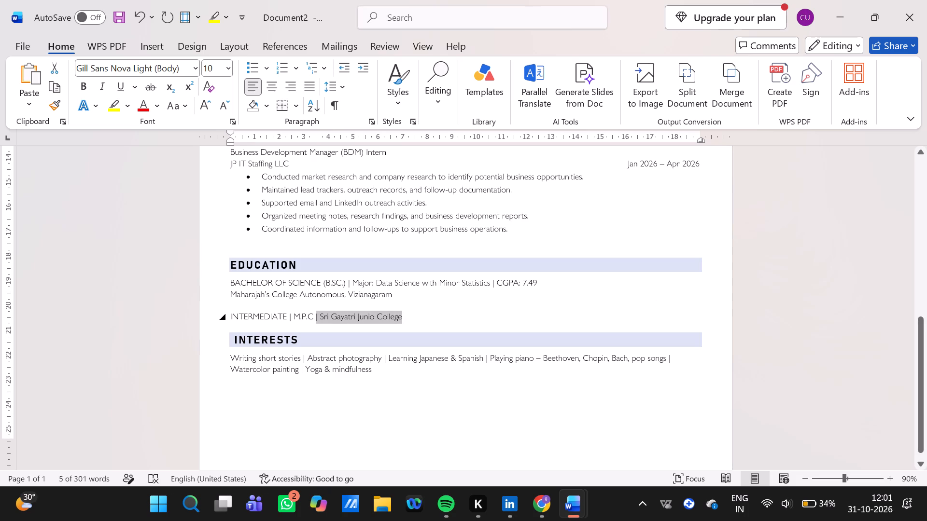
key("ctrl+c")
left_click(419, 311)
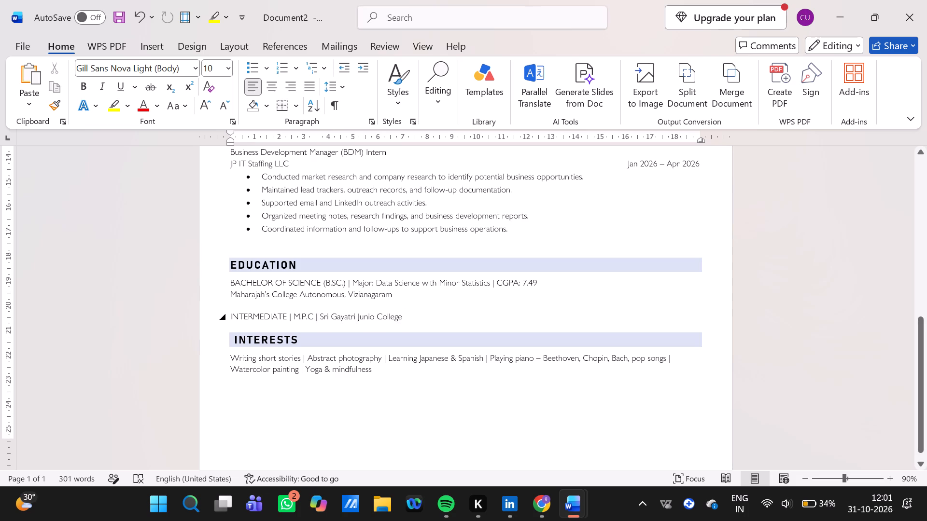
key("BackSpace")
key("BackSpace")
key("BackSpace")
key("BackSpace")
key("BackSpace")
key("BackSpace")
key("BackSpace")
key("BackSpace")
key("BackSpace")
key("BackSpace")
key("BackSpace")
key("BackSpace")
key("BackSpace")
key("BackSpace")
key("BackSpace")
key("BackSpace")
key("BackSpace")
key("BackSpace")
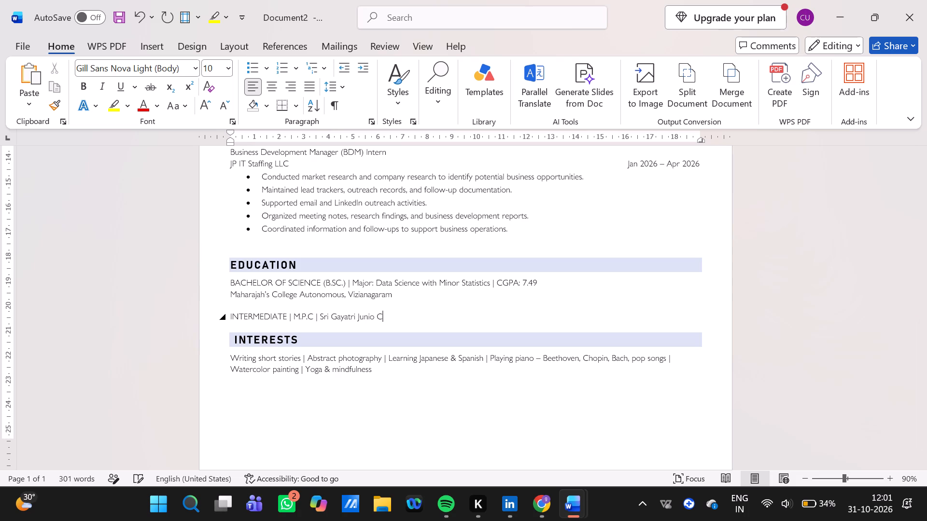
key("BackSpace")
key("BackSpace")
key("BackSpace")
key("BackSpace")
key("BackSpace")
key("BackSpace")
key("BackSpace")
Enter "Percentage: 77.7" after "M.P.C |" in the Intermediate line.
key("BackSpace")
key("BackSpace")
key("BackSpace")
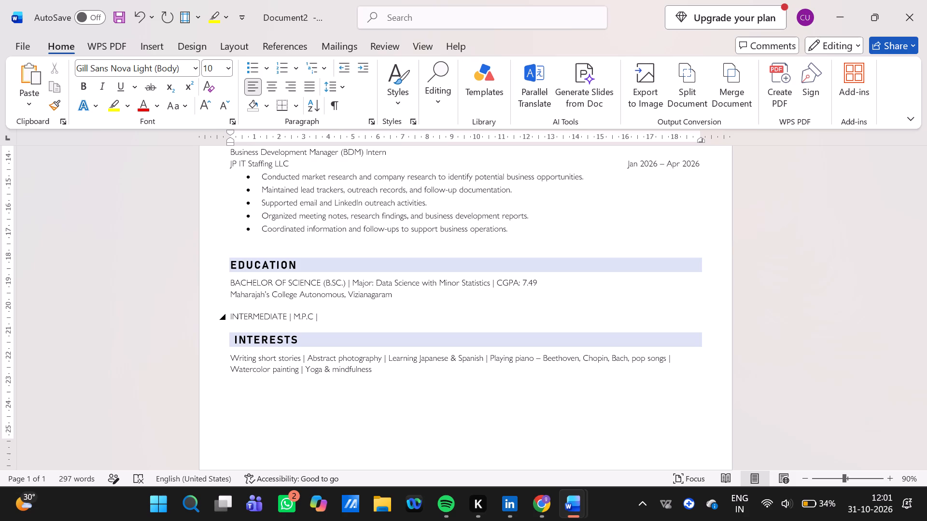
key("p")
key("e")
key("BackSpace")
key("BackSpace")
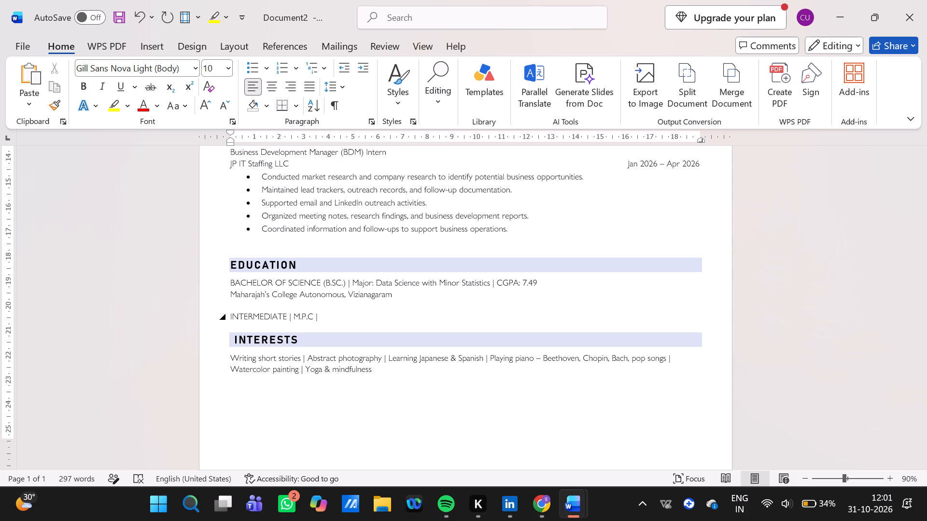
type("ercentage")
type(":")
key("space")
type("77")
type(".7")
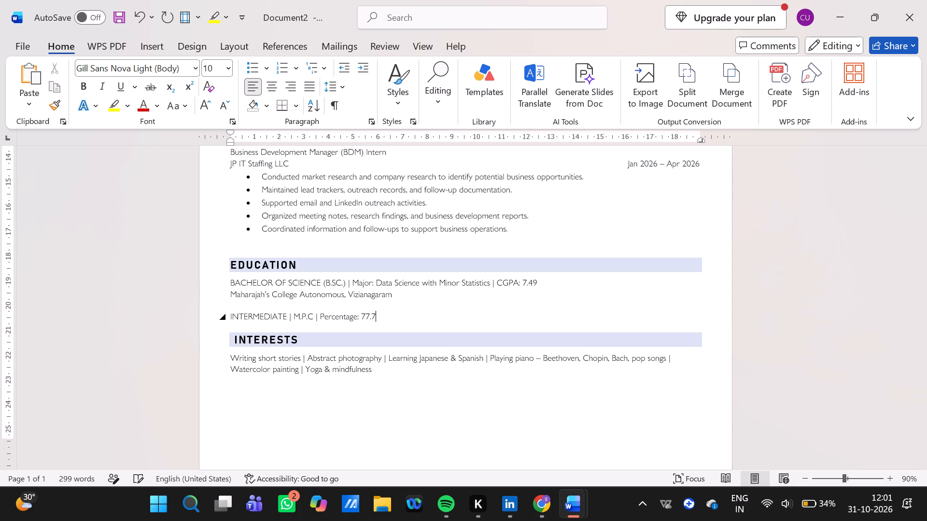
Paste the college name on a new line beneath the Intermediate entry, remove its leading separator, and append ", Gotlam".
key("Return")
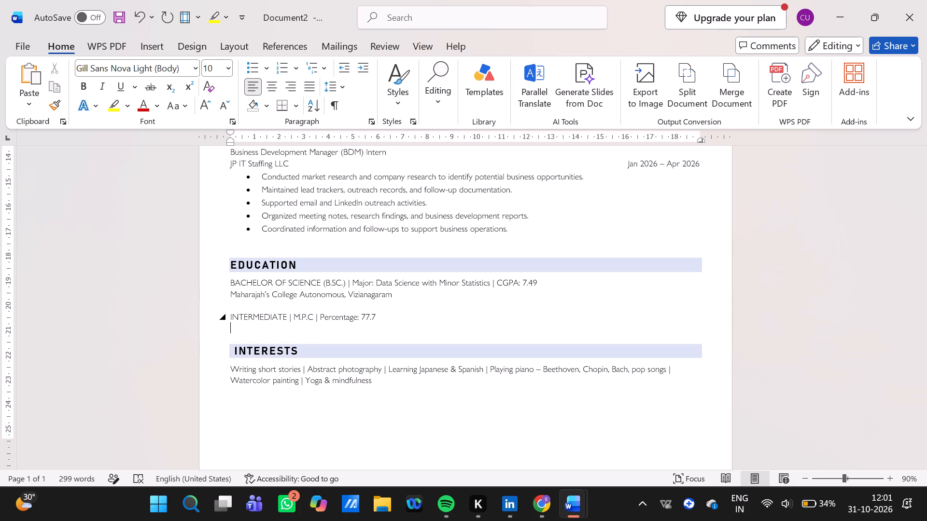
key("ctrl+v")
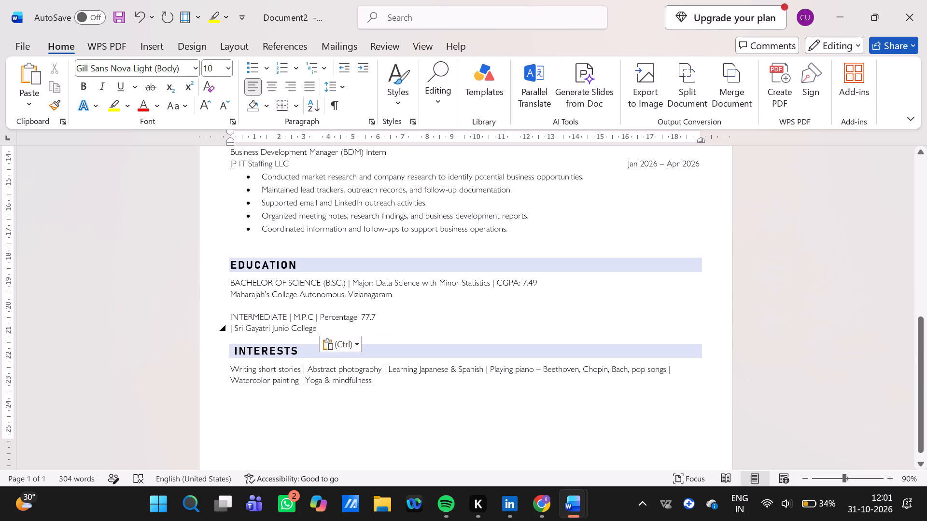
left_click(234, 329)
key("BackSpace")
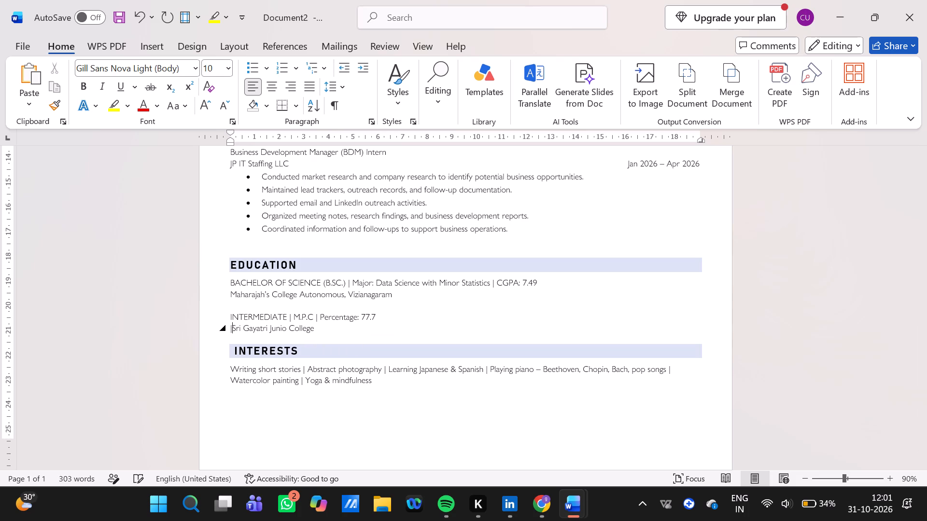
key("BackSpace")
left_click(331, 335)
type("otlam")
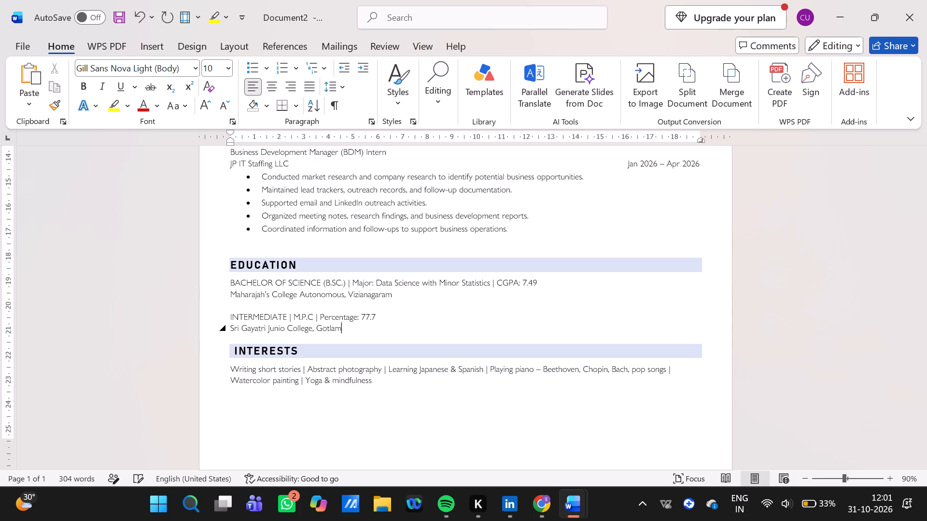
Add a new "SSC" entry below the Intermediate college line, separated from it by a blank line.
key("Return")
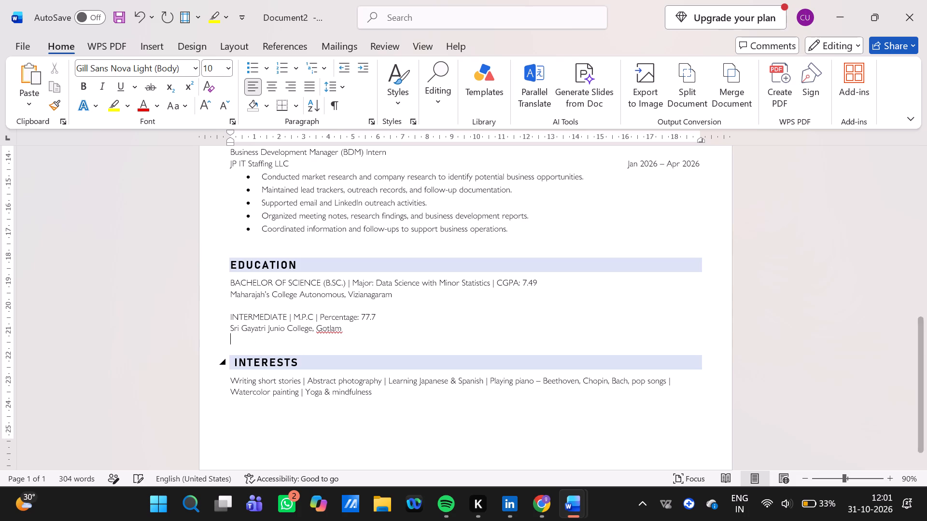
key("Return")
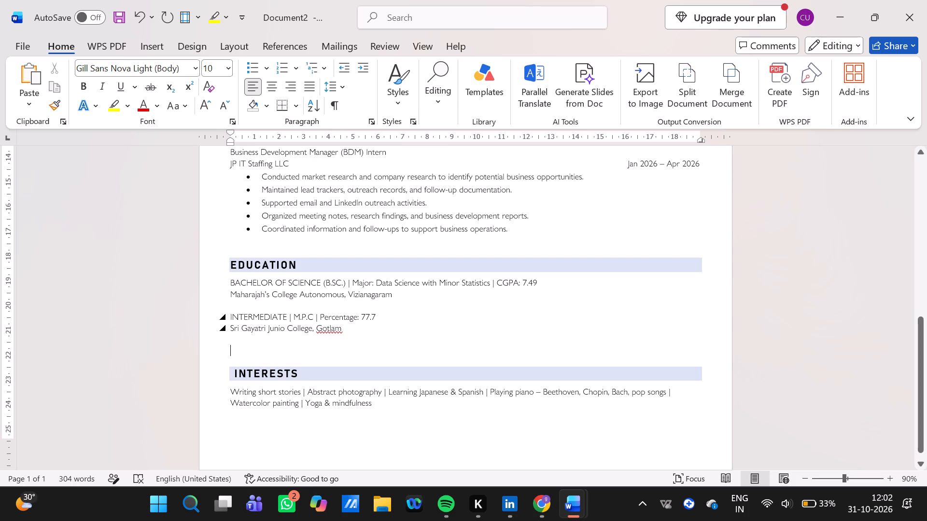
left_click_drag(235, 318, 239, 318)
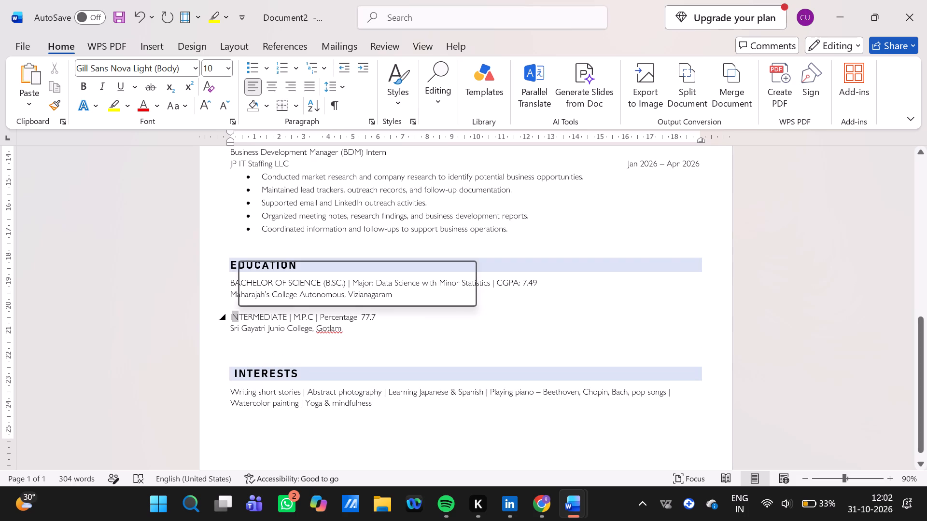
key("ctrl+c")
left_click(240, 350)
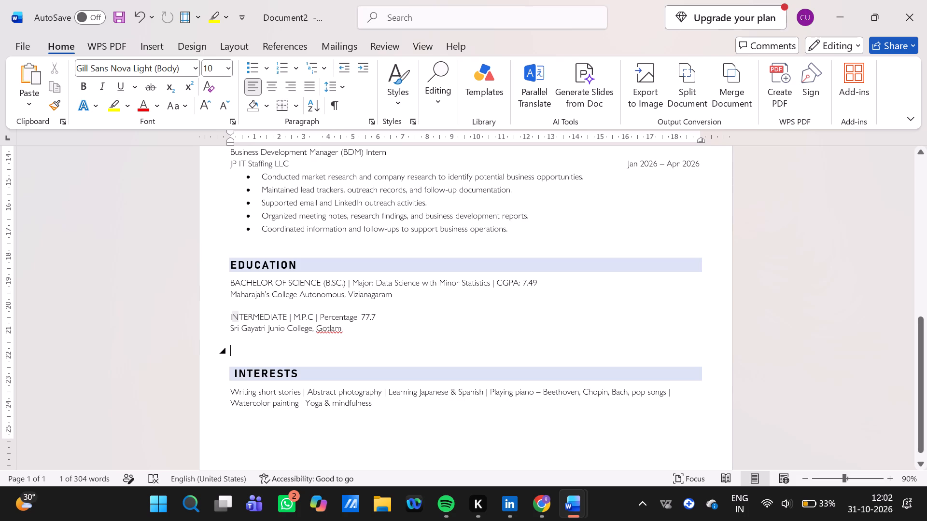
key("ctrl+v")
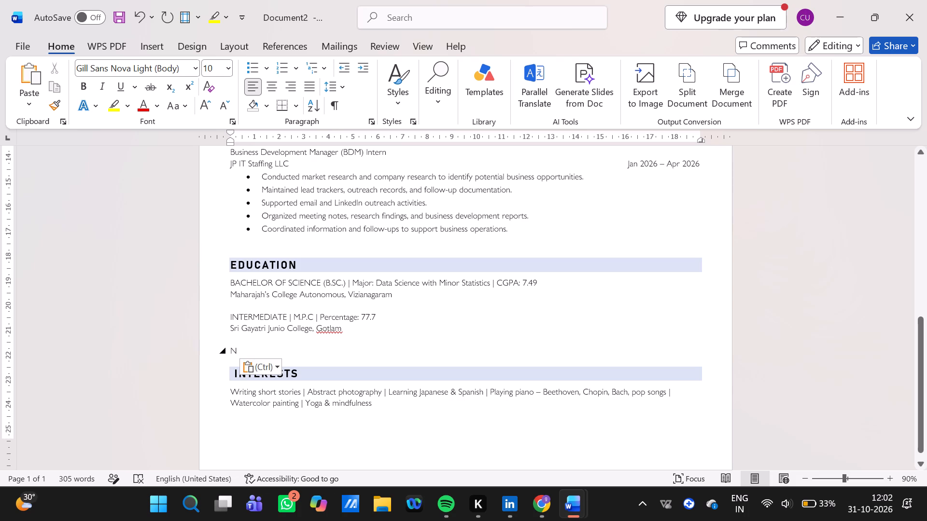
type("SS")
key("c")
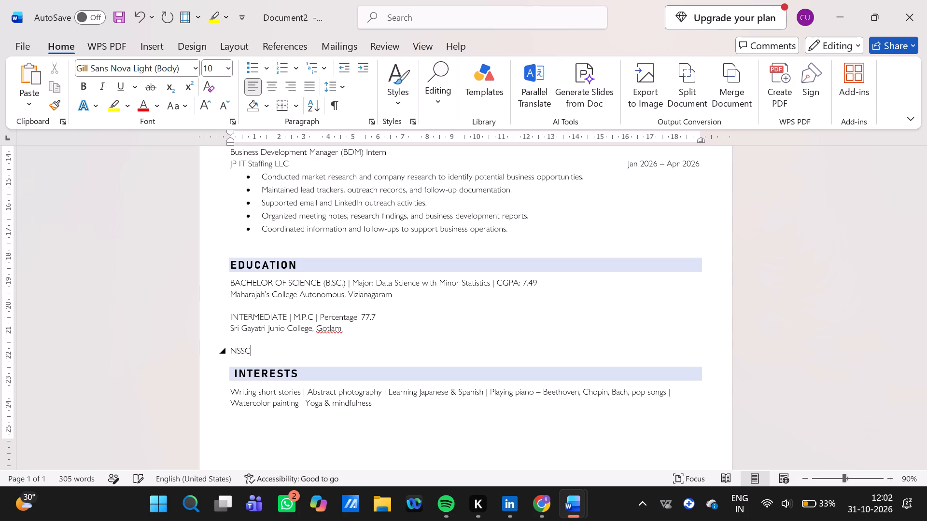
key("Left")
key("Left")
key("Left")
key("BackSpace")
key("Right")
key("Right")
key("Right")
key("Right")
Copy the "|" separator from the Bachelor of Science line and paste it after "SSC", leaving a single space before it.
left_click(350, 283)
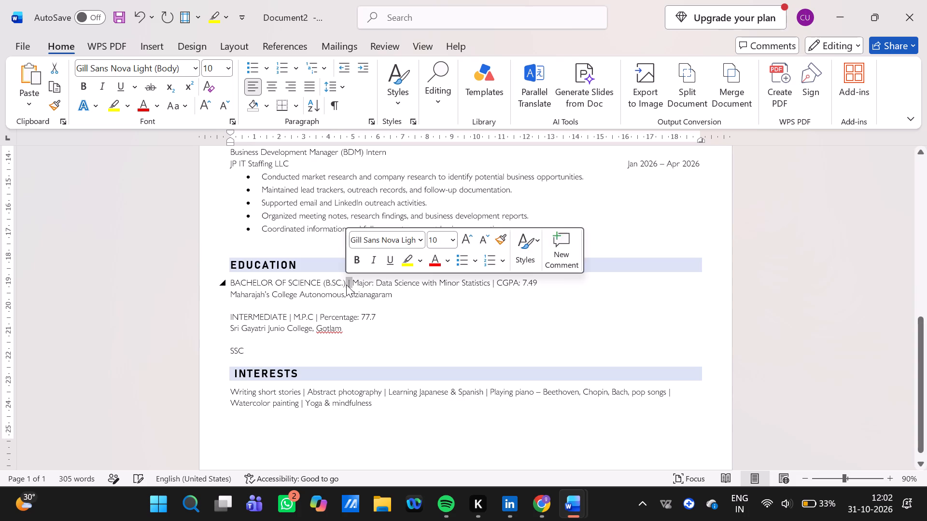
key("ctrl+c")
left_click(260, 352)
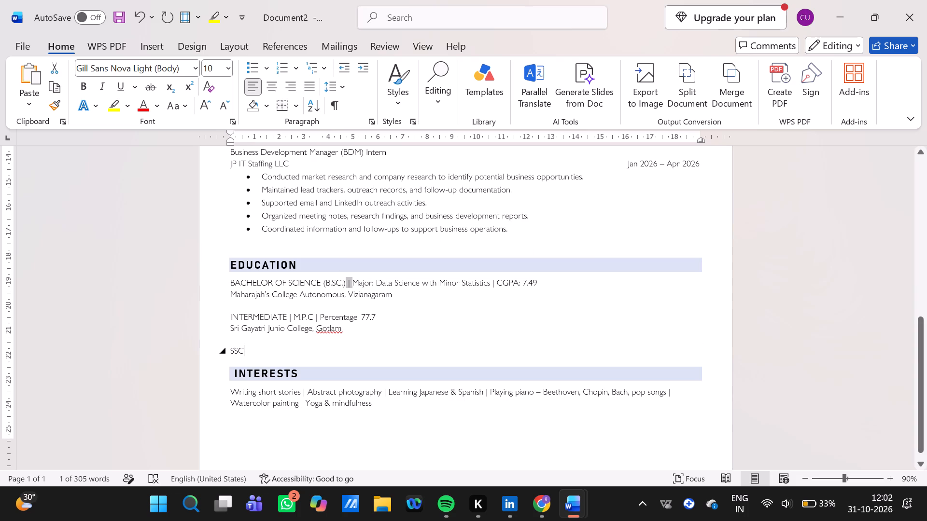
key("space")
key("ctrl+v")
key("space")
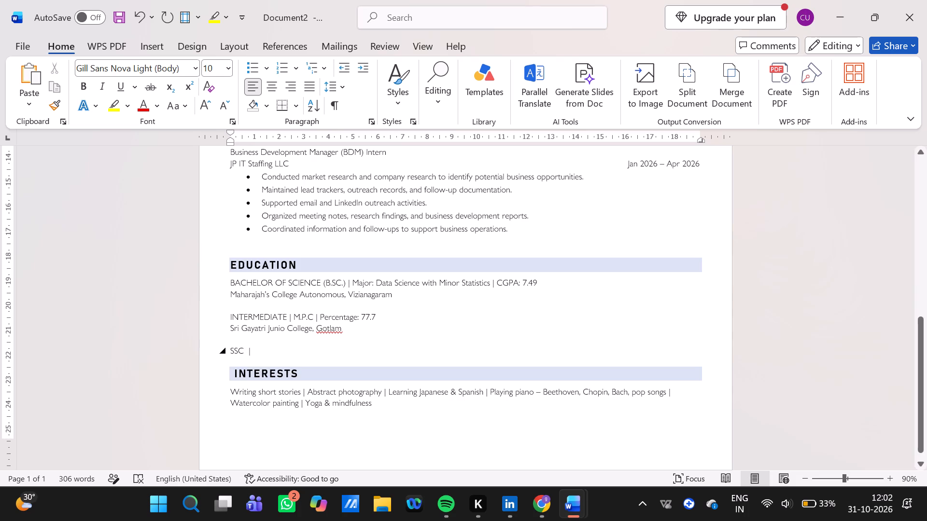
key("BackSpace")
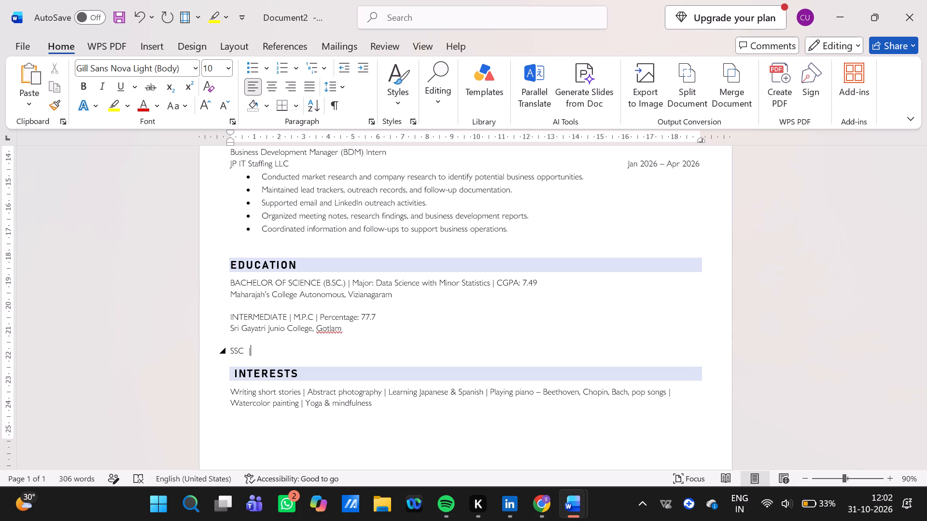
key("space")
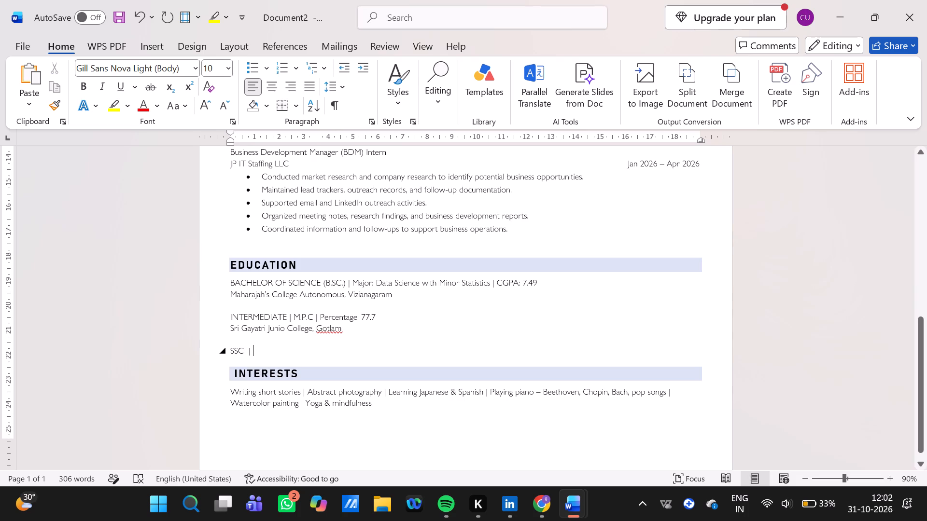
left_click(244, 351)
key("Right")
key("BackSpace")
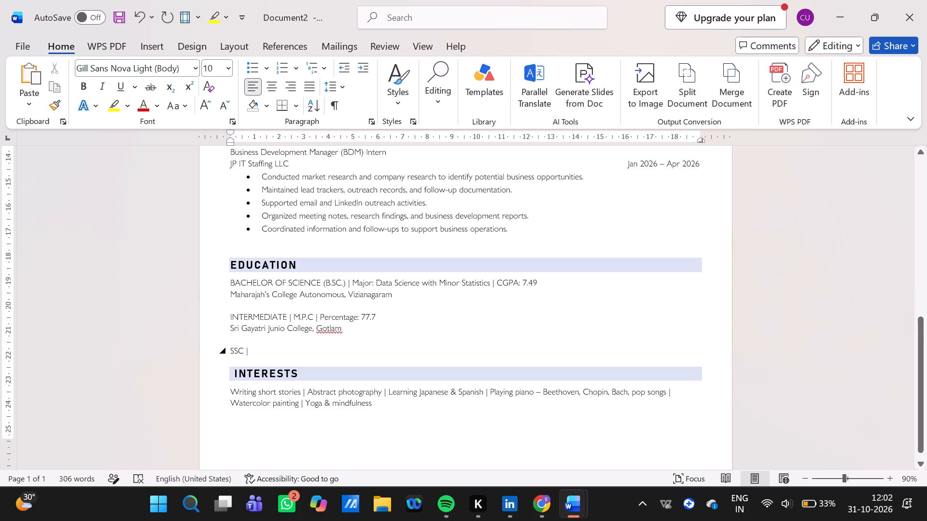
Enter "Percentage: 91.83" after the separator in the SSC line.
left_click(262, 349)
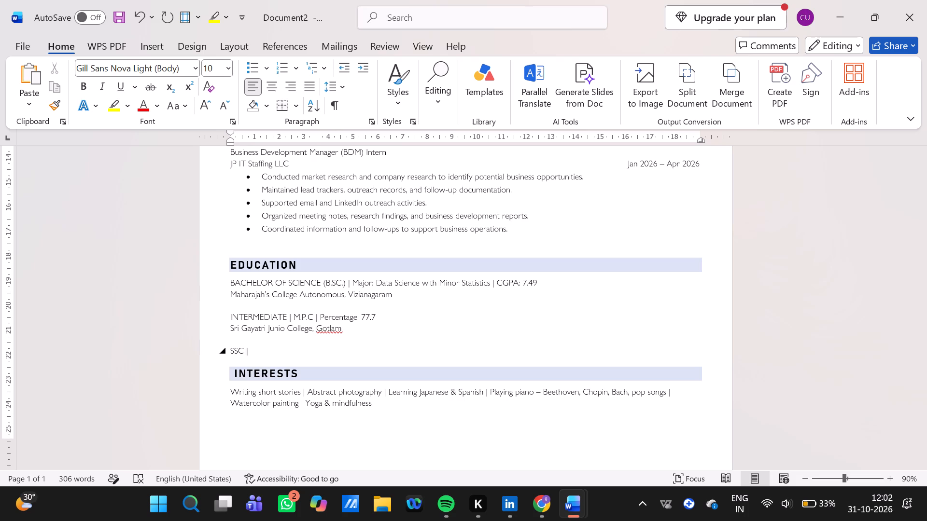
type("er")
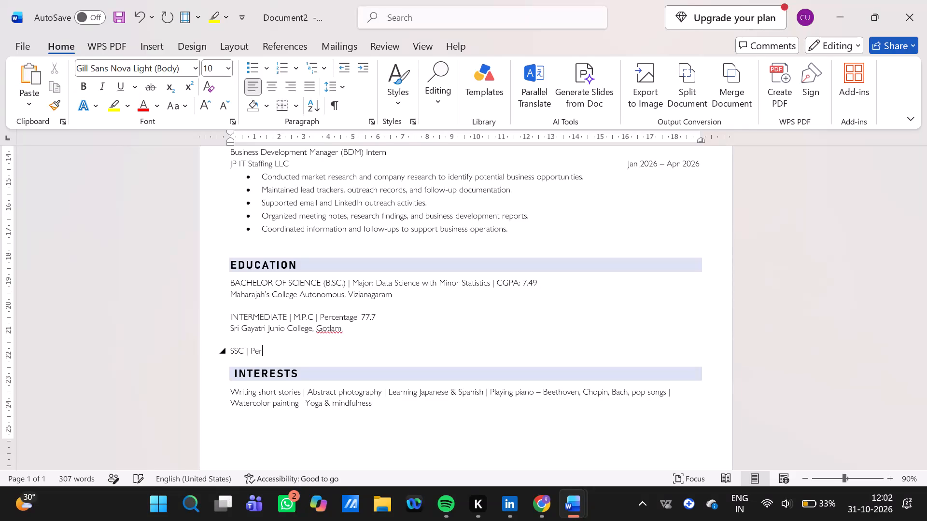
type("centage")
type(":")
key("space")
type("91")
type(".83")
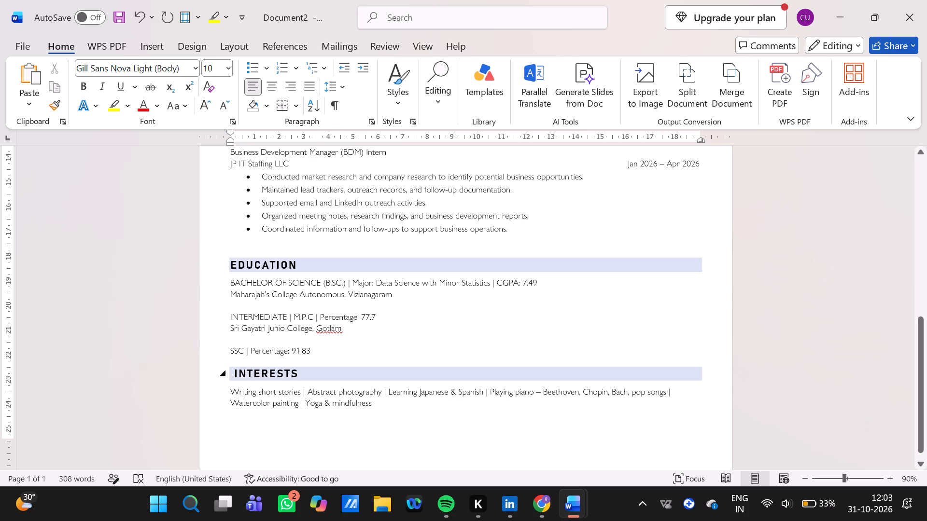
Start a new line beneath the SSC entry with "Z.P.HIGH SCHOOL, MA".
key("Return")
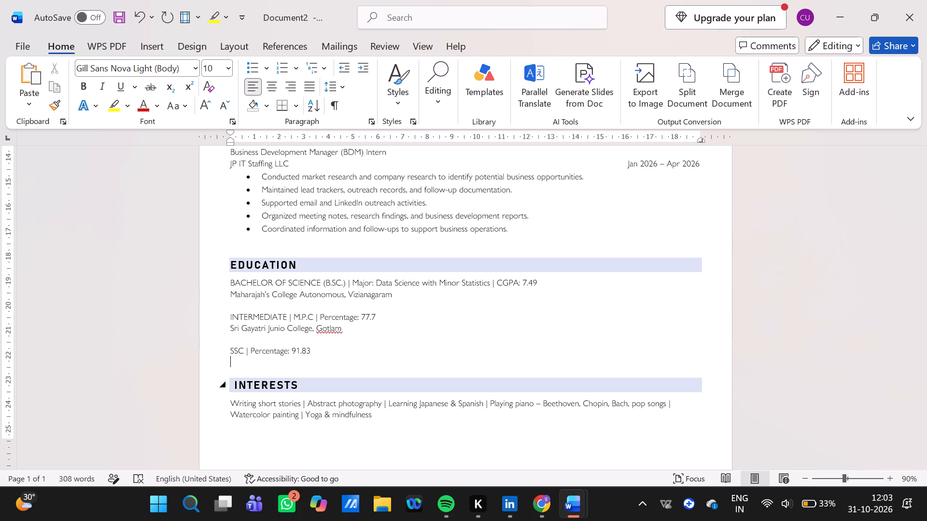
key("z")
key("period")
type("P.")
type("HI")
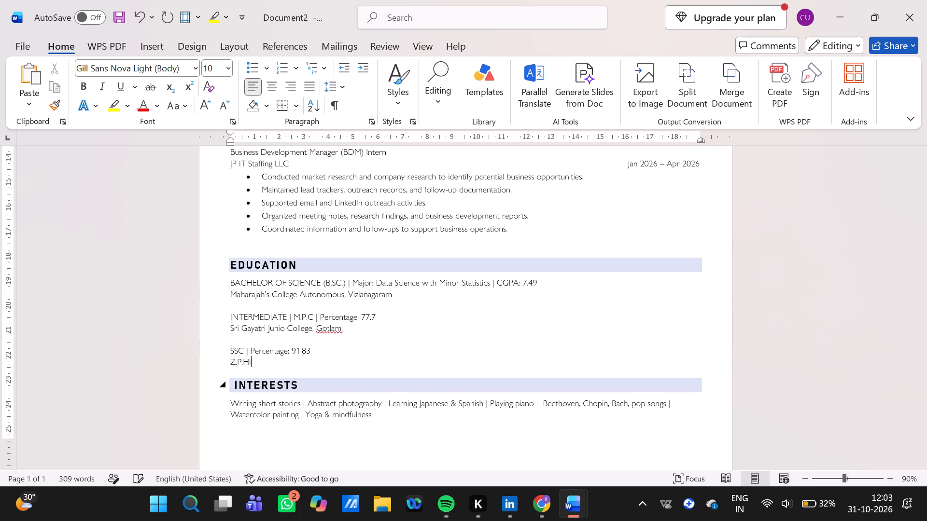
type("GH")
key("space")
type("SC")
type("HOO")
key("l")
type(", MA")
Replace the capitalised text after "Z.P.H" so that the school line reads "Z.P.High School, Makkuva".
key("BackSpace")
key("BackSpace")
key("BackSpace")
key("BackSpace")
key("BackSpace")
key("BackSpace")
key("BackSpace")
key("BackSpace")
key("BackSpace")
key("BackSpace")
key("BackSpace")
key("BackSpace")
key("BackSpace")
key("BackSpace")
key("BackSpace")
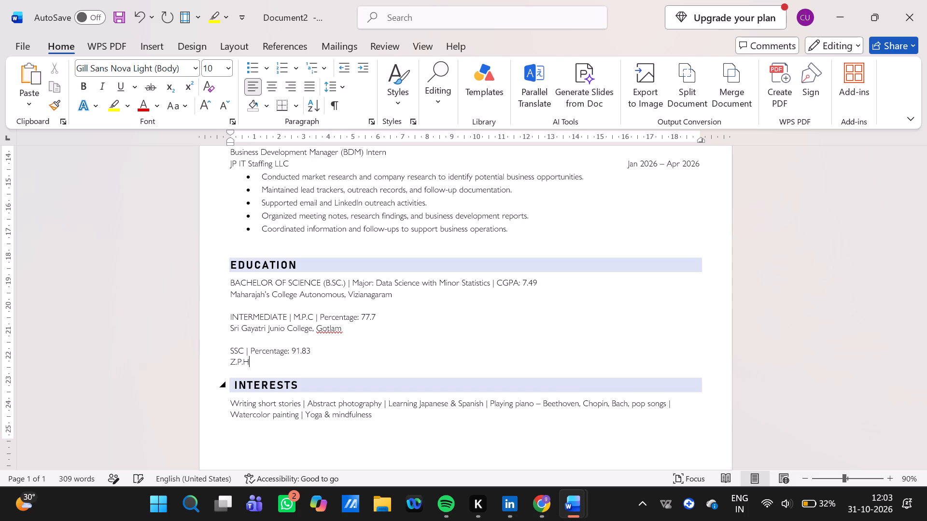
key("i")
type("gh")
key("space")
type(",")
key("space")
type("akk")
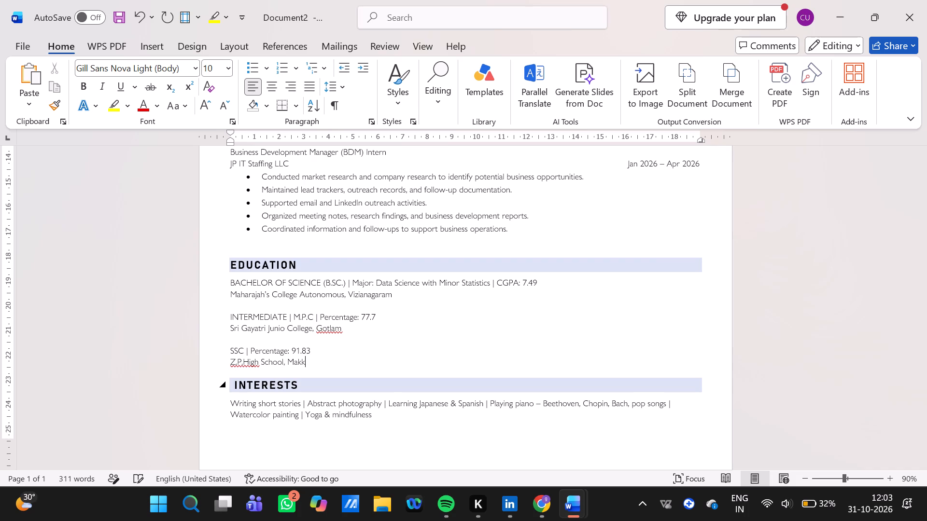
type("uva")
Insert a space after "Z." and after "P." in the school name so it reads "Z. P. High School".
left_click(235, 362)
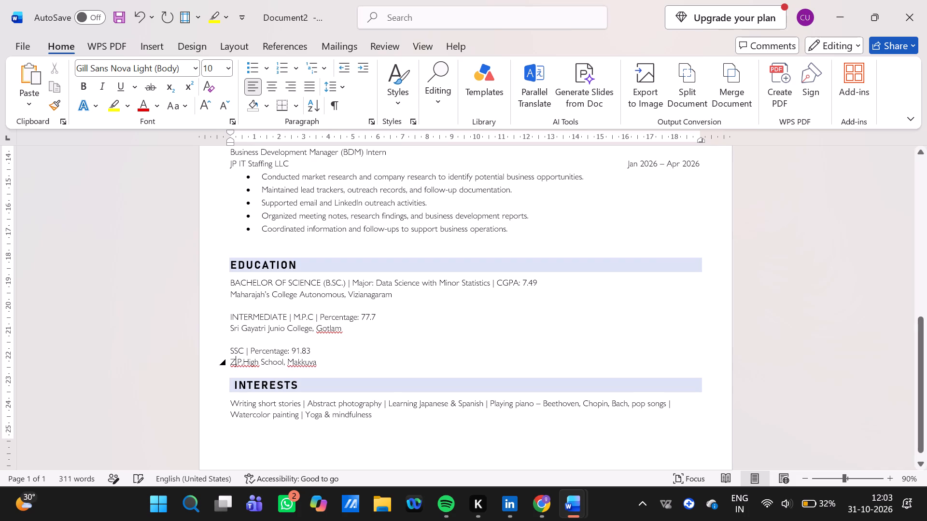
key("Right")
key("space")
key("Right")
key("Right")
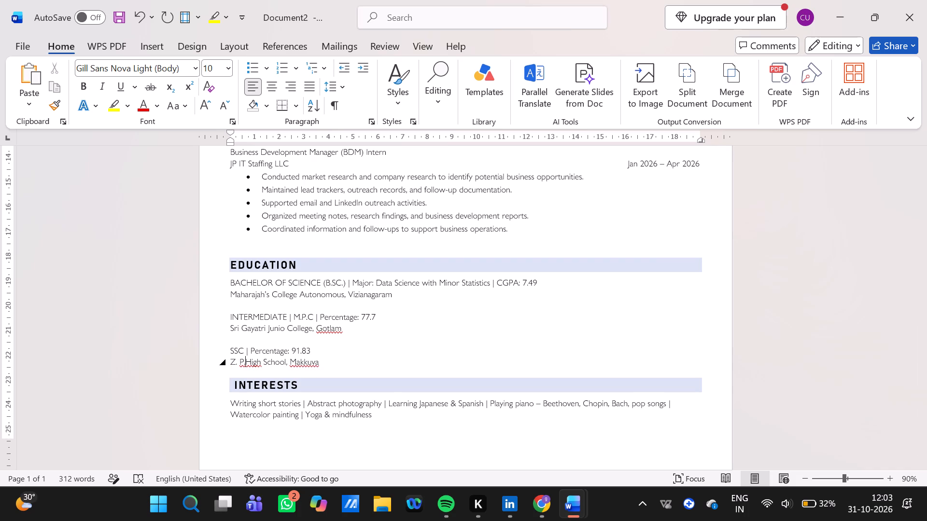
key("space")
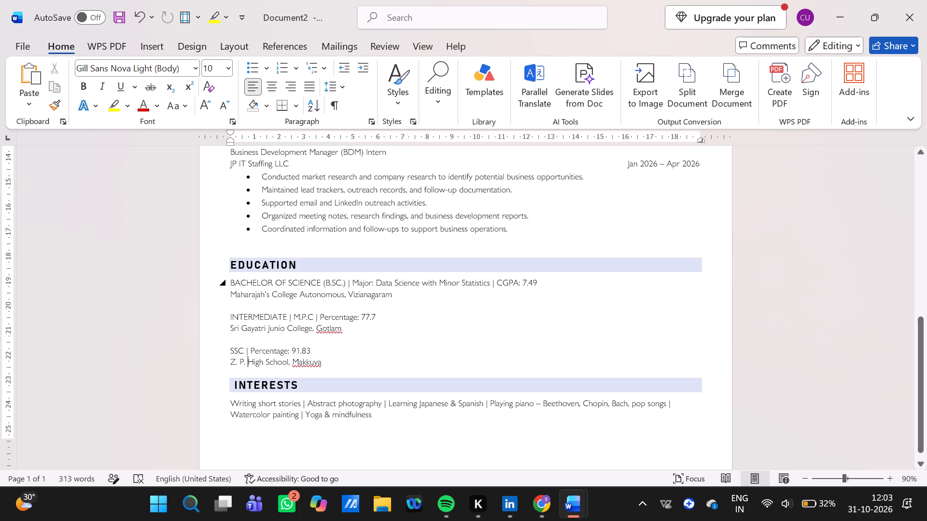
Decrease the indent of the five bullets under Renu Sharma Healthcare and Education Foundation by one level.
scroll(246, 204, "up", 2)
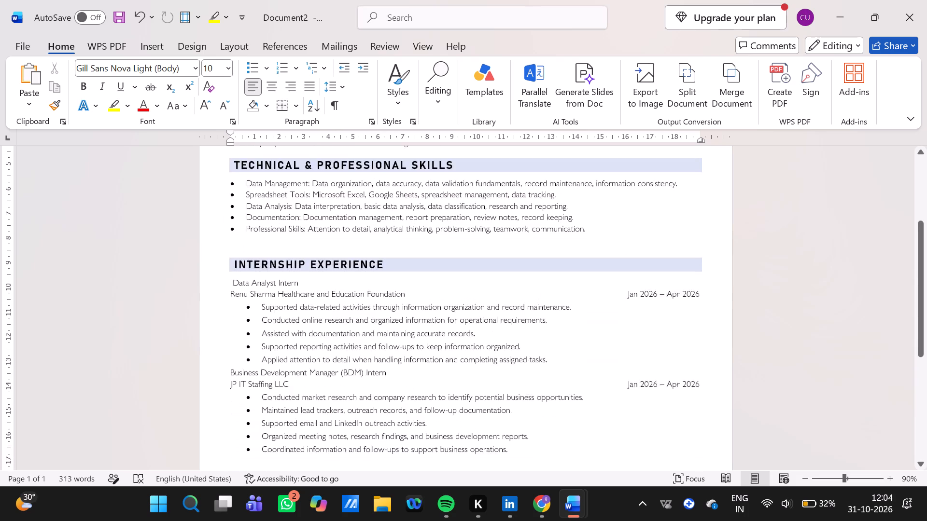
scroll(246, 204, "down", 1)
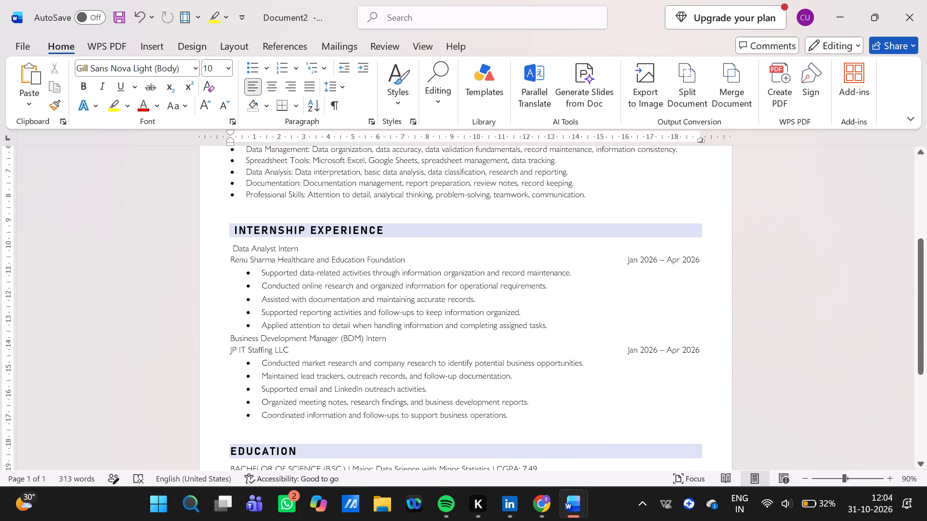
left_click_drag(233, 271, 517, 318)
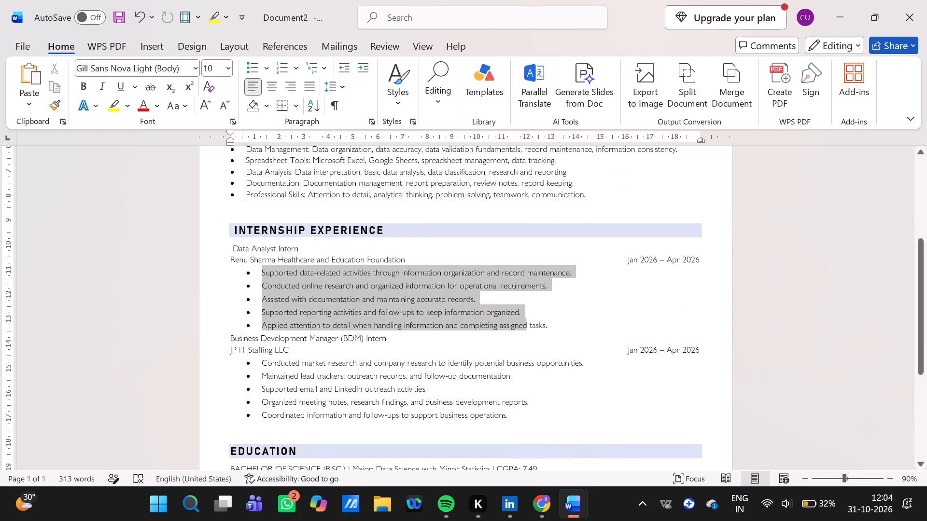
left_click_drag(517, 318, 578, 319)
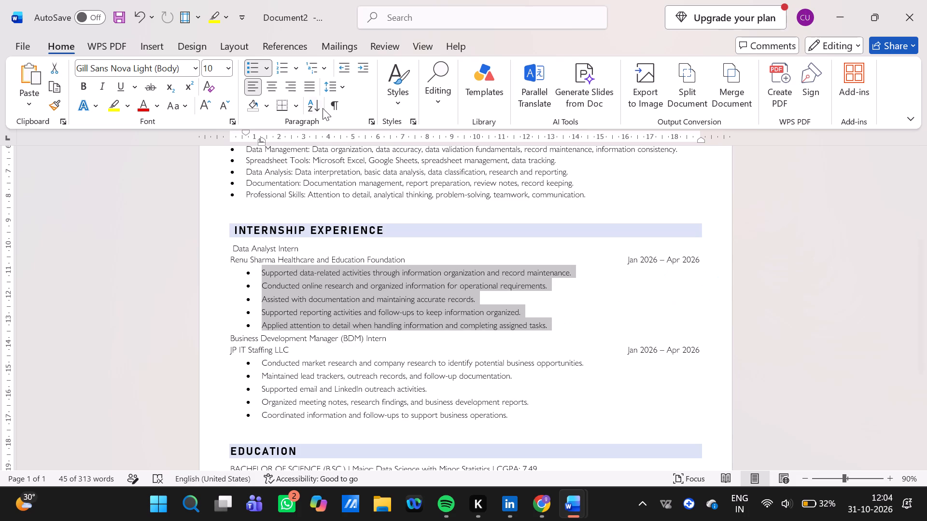
left_click(341, 67)
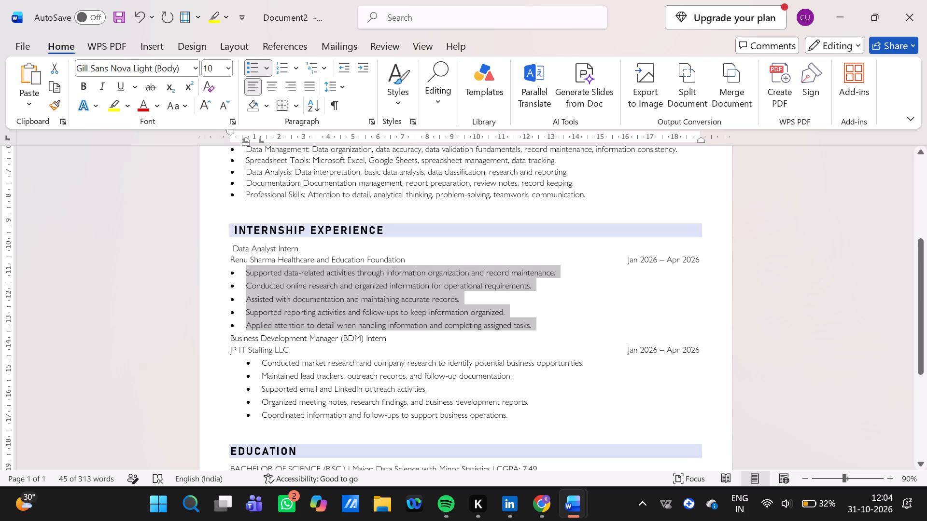
Decrease the indent of the five bullets under JP IT Staffing LLC by one level.
left_click_drag(239, 363, 297, 403)
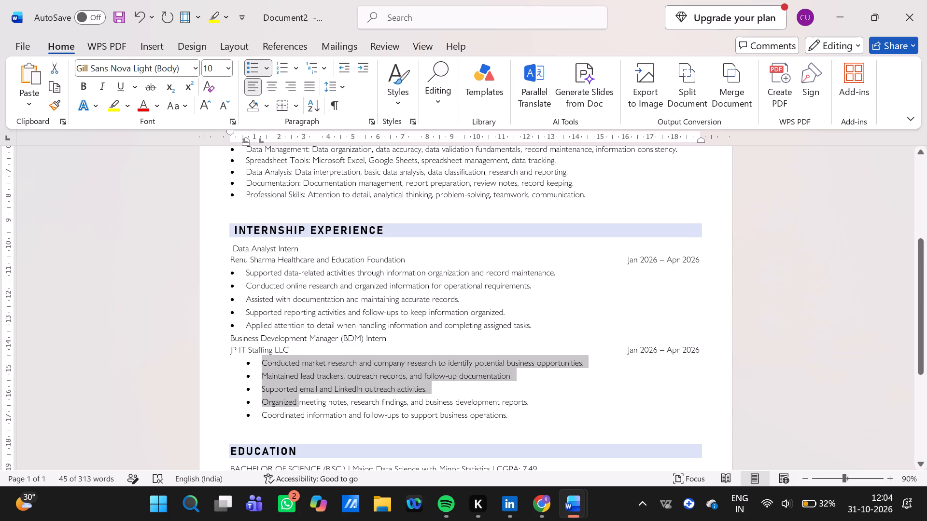
left_click_drag(297, 403, 518, 424)
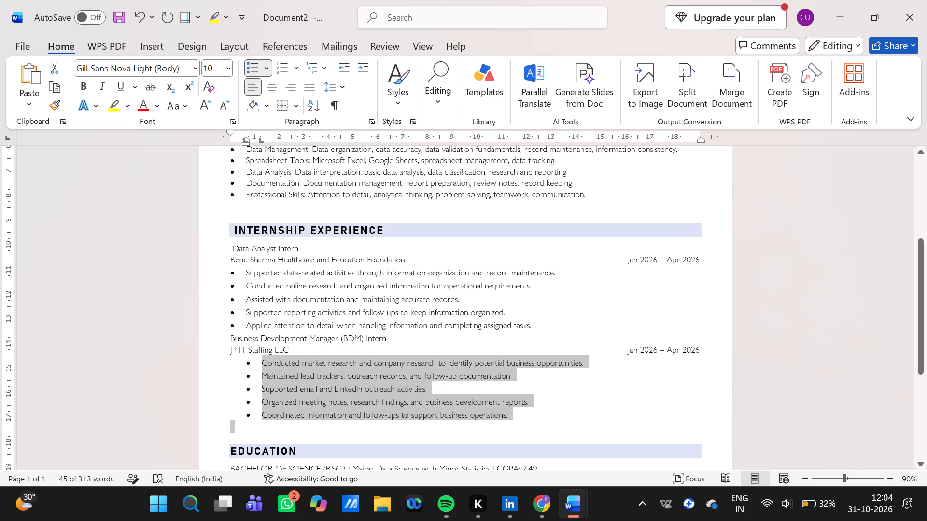
left_click_drag(518, 424, 574, 424)
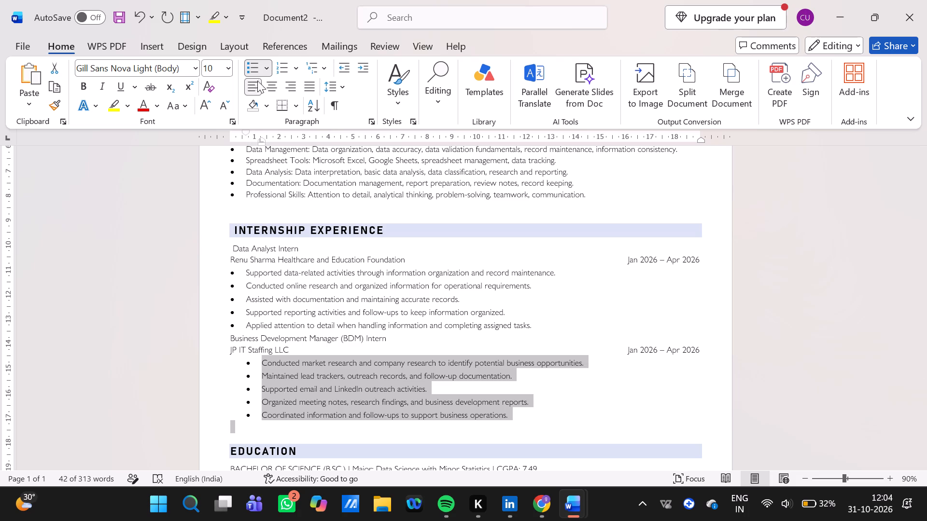
left_click(337, 65)
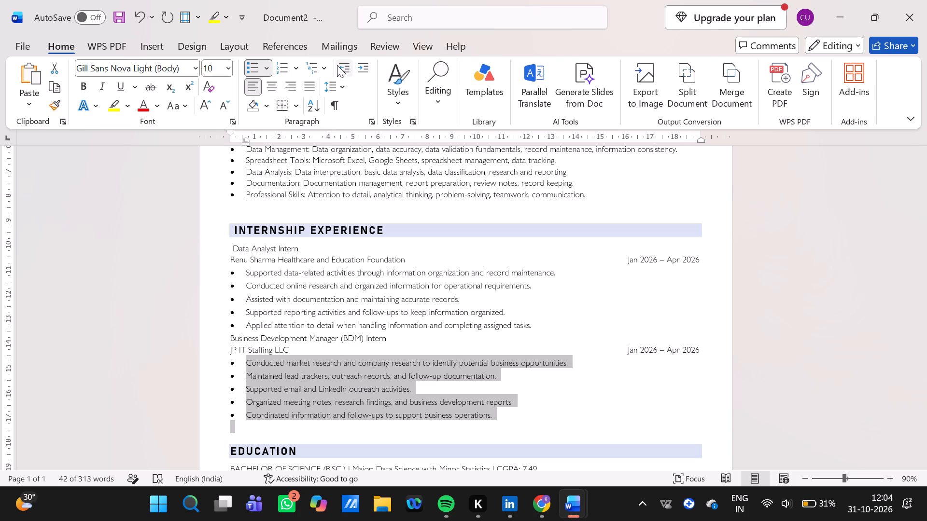
scroll(330, 260, "down", 2)
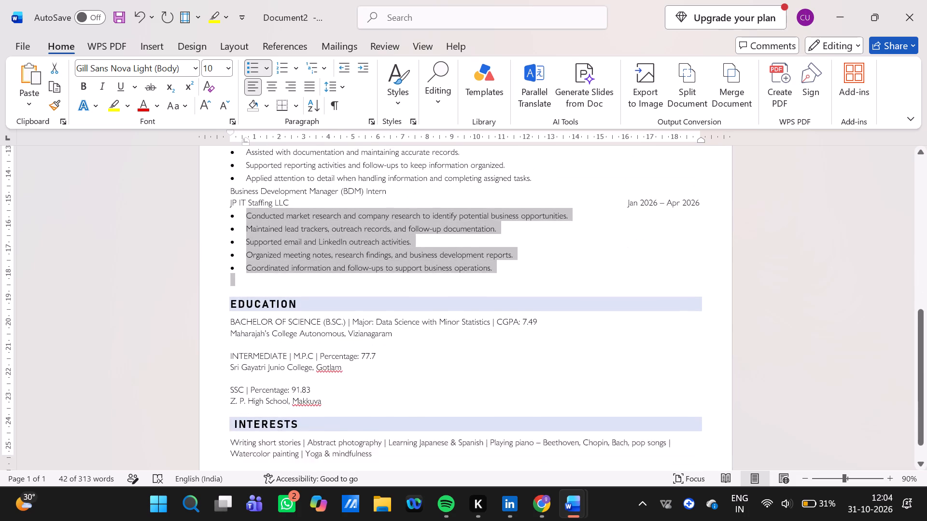
scroll(330, 260, "down", 1)
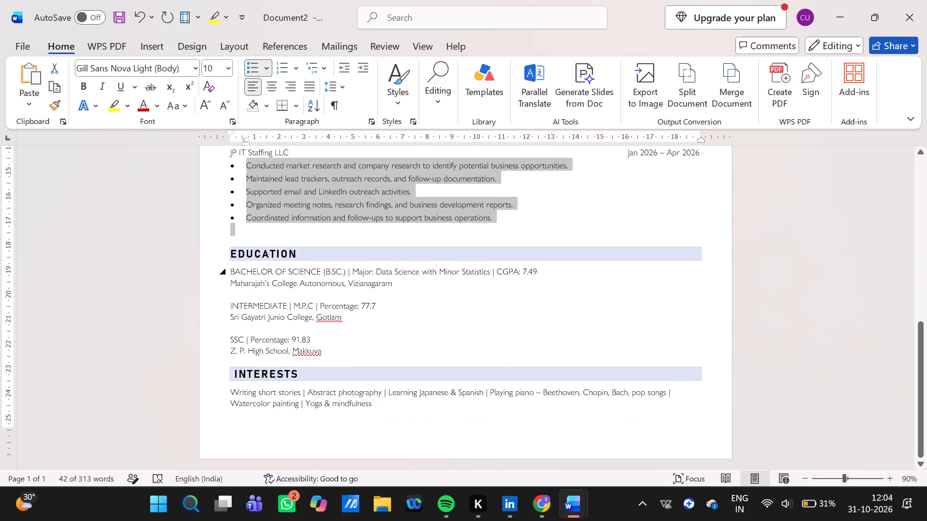
left_click(371, 326)
scroll(393, 334, "down", 1)
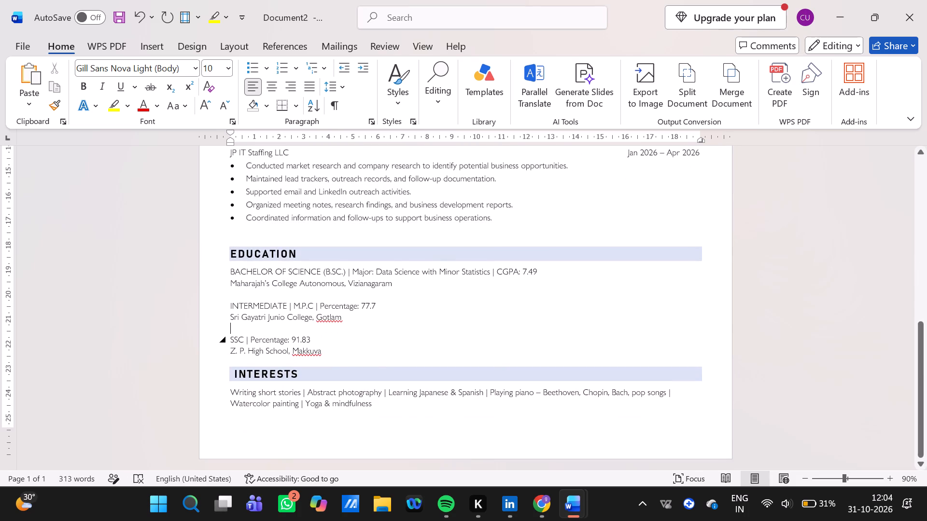
scroll(393, 334, "down", 1)
key("alt+Tab")
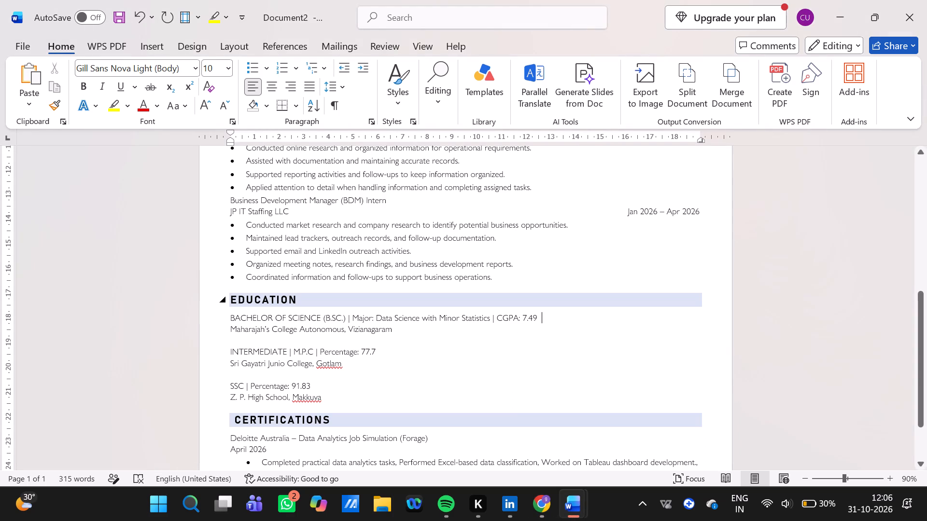
type("2023")
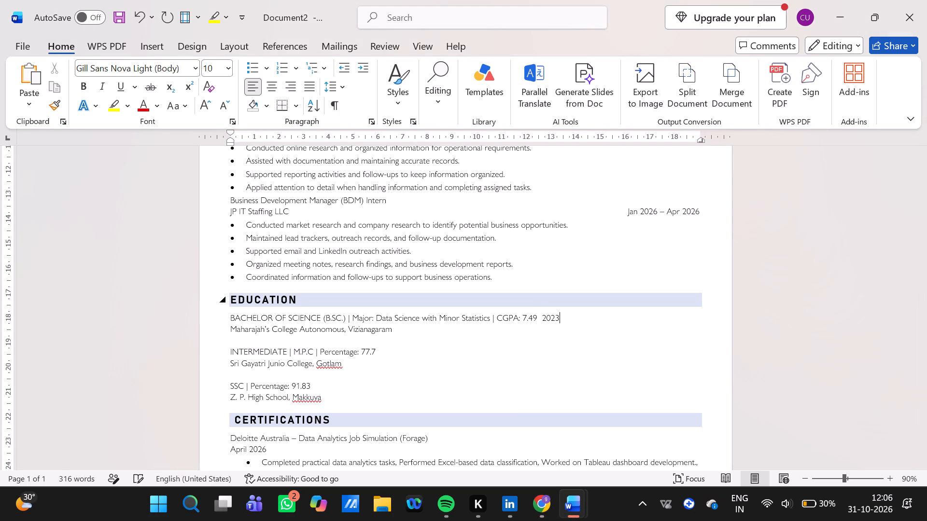
key("minus")
type("202")
key("6")
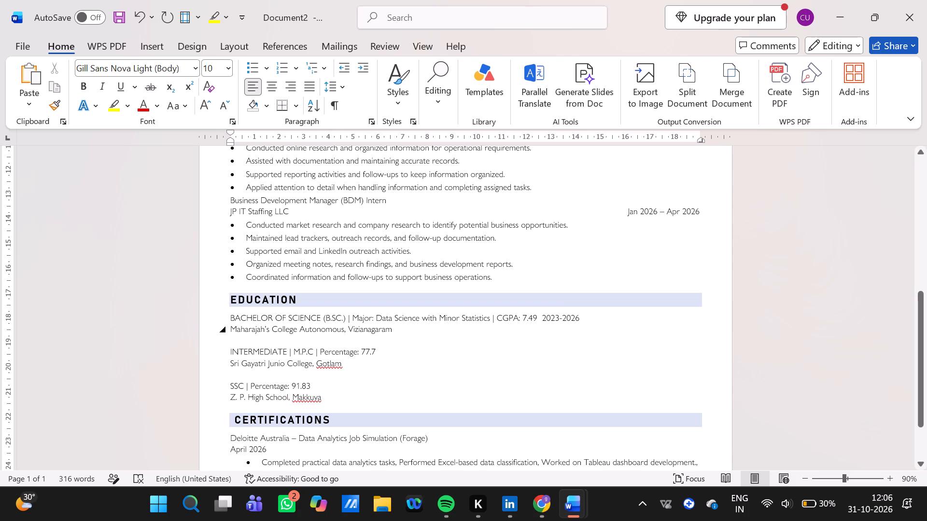
Pad with spaces before 2023-2026 so the years sit at the right margin of the Bachelor of Science line.
left_click(544, 319)
key("space")
key("space")
key("space")
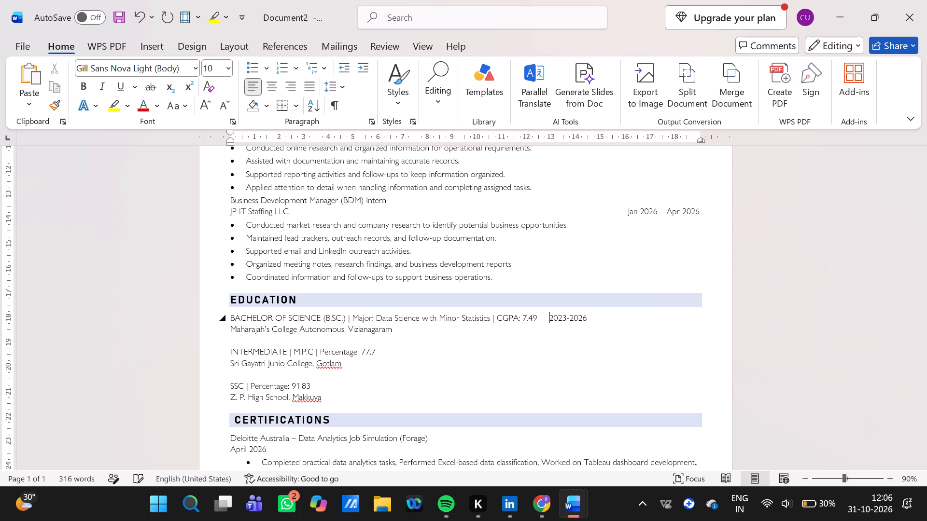
key("space")
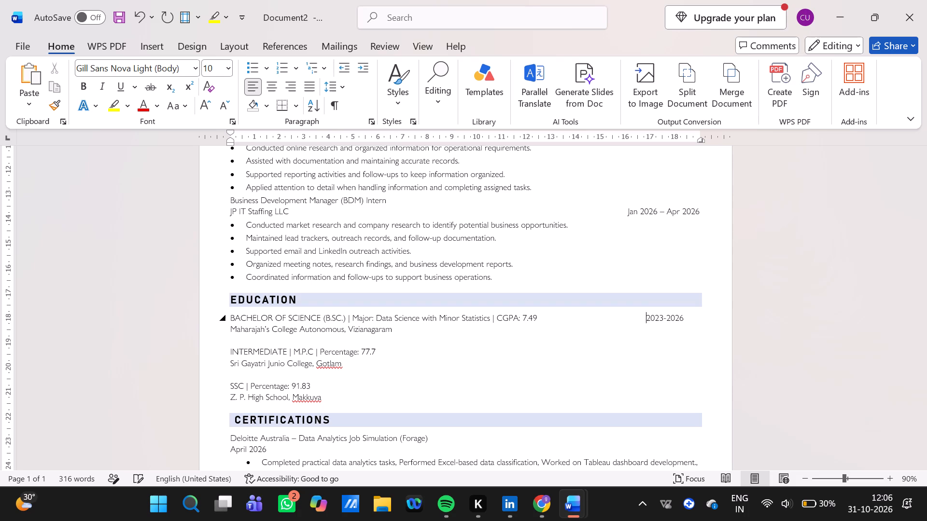
key("space")
key("space")
key("space")
key("space")
key("space")
key("space")
key("space")
key("space")
key("space")
key("BackSpace")
key("BackSpace")
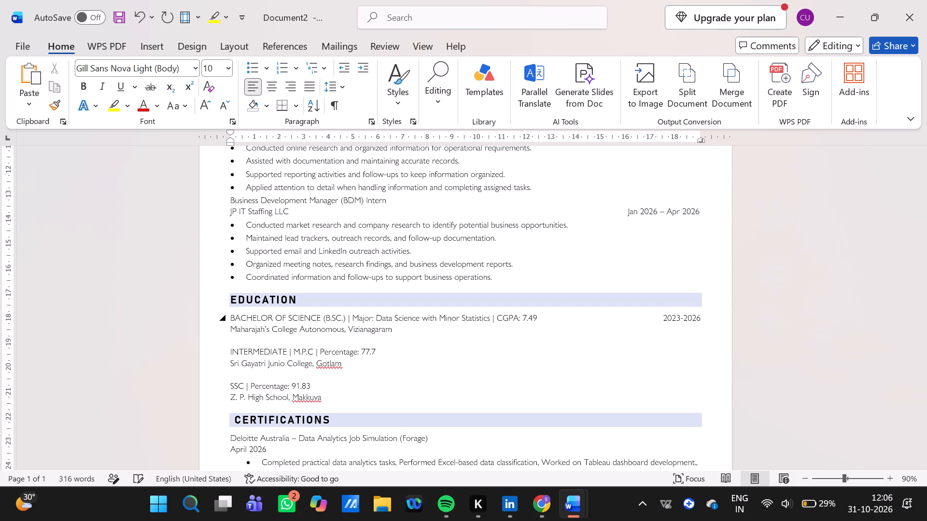
Enter 2021-2023 at the right margin of the blank line above the INTERMEDIATE entry.
left_click(421, 346)
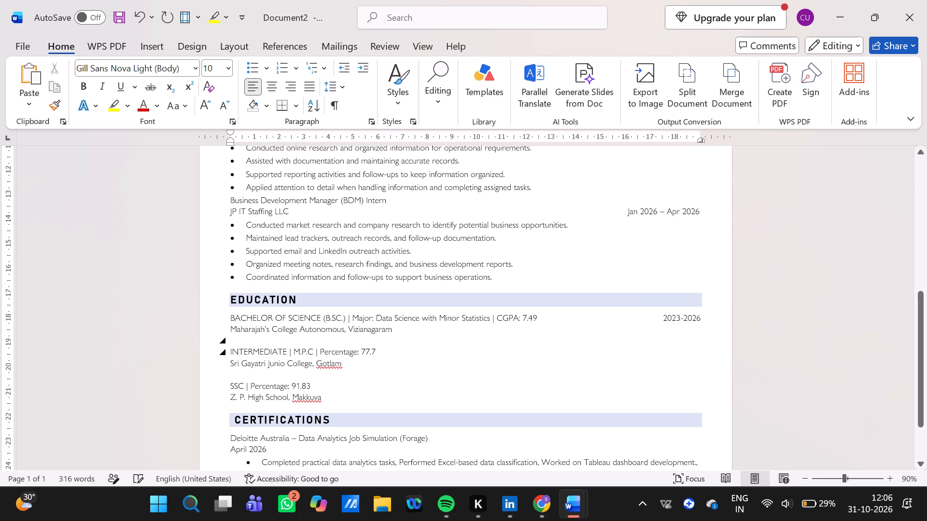
left_click(674, 344)
key("2")
key("0")
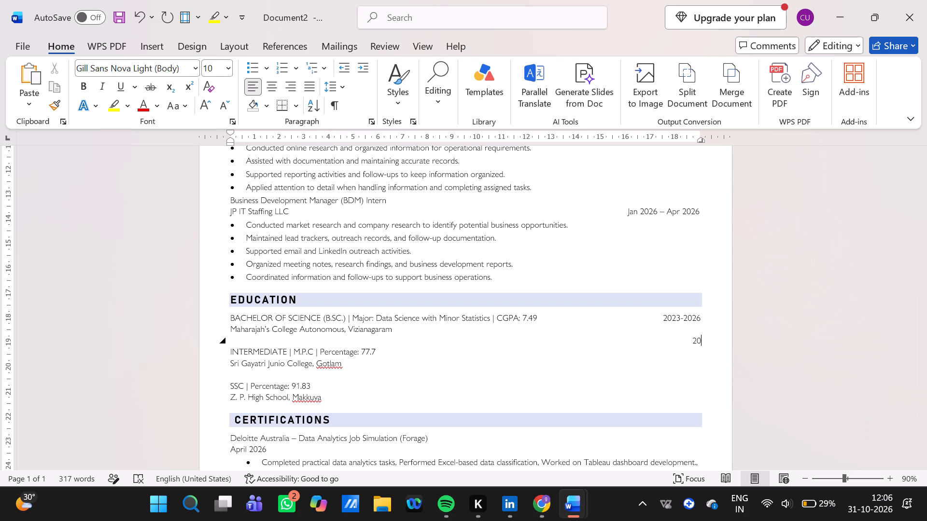
type("21")
type("-2023")
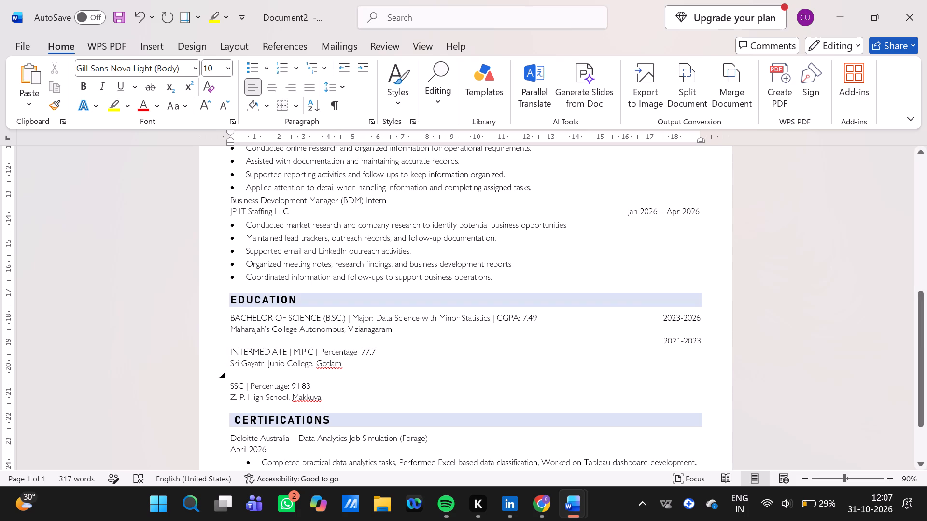
Add 2020-2021 after the percentage on the SSC line, padded with spaces toward the right margin.
left_click(699, 372)
left_click(353, 388)
key("space")
key("space")
key("space")
key("space")
key("space")
key("space")
key("space")
key("space")
key("space")
key("space")
key("space")
key("space")
key("space")
key("space")
key("space")
key("space")
key("space")
key("space")
key("space")
key("space")
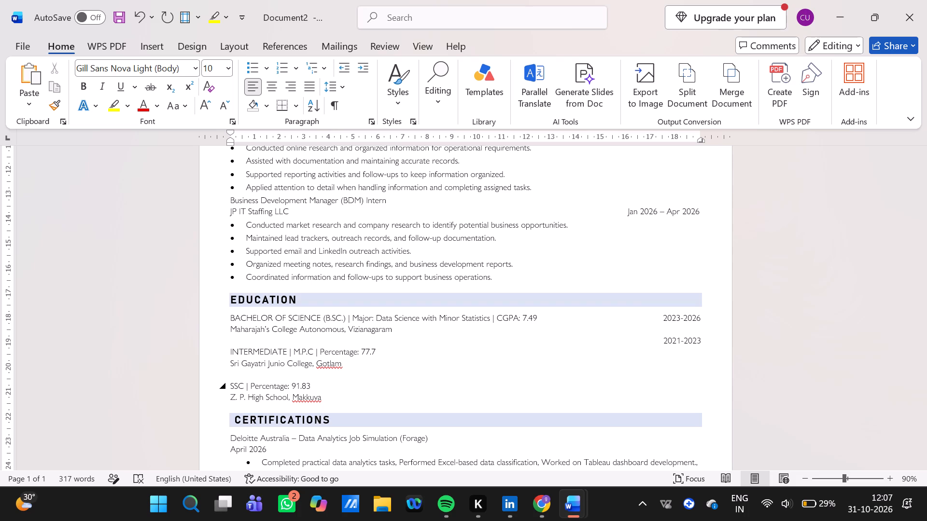
key("BackSpace")
type("202")
type("20")
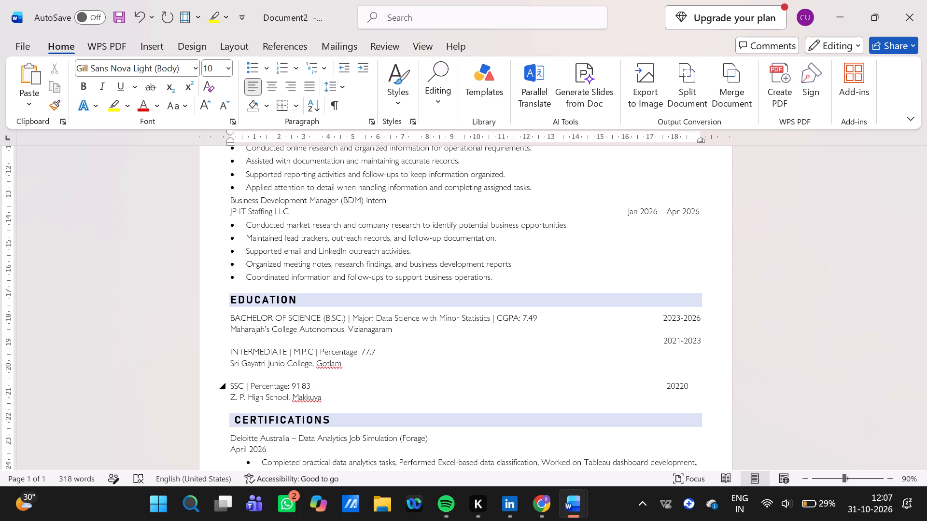
key("BackSpace")
key("BackSpace")
type("0-")
type("202")
key("1")
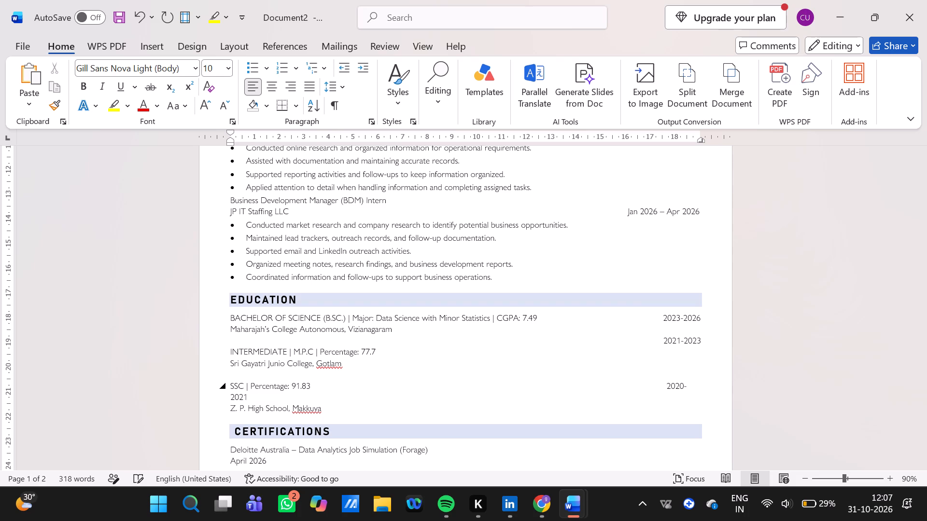
Trim the spaces before 2020-2021 so the years fit on the SSC line at the right margin.
left_click(657, 386)
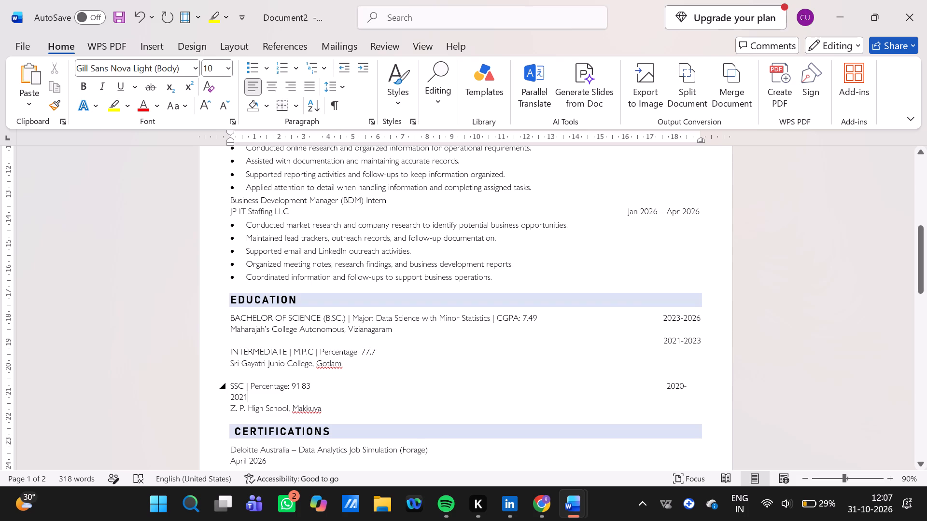
key("BackSpace")
key("BackSpace")
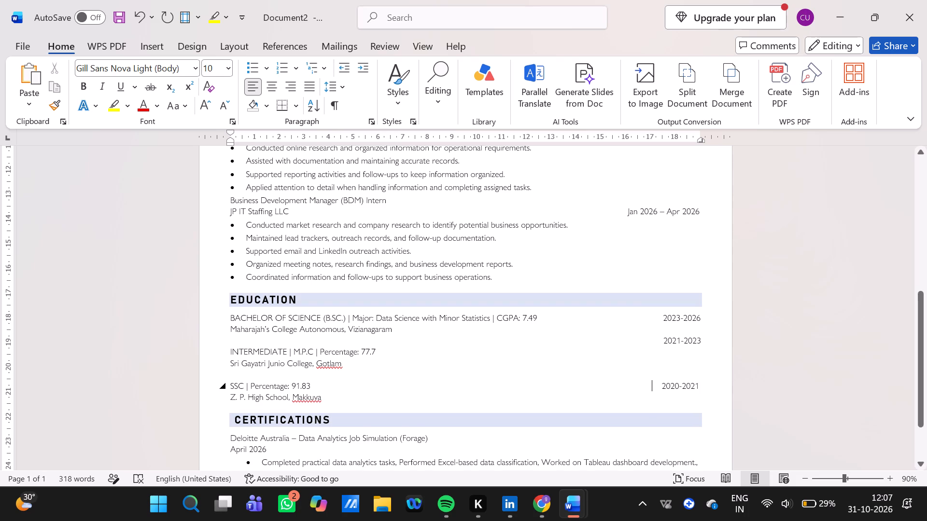
key("space")
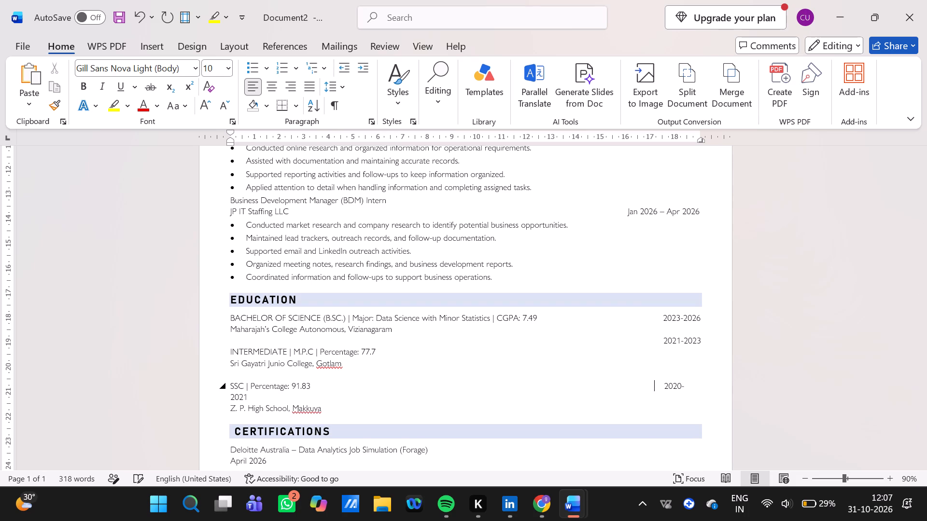
key("BackSpace")
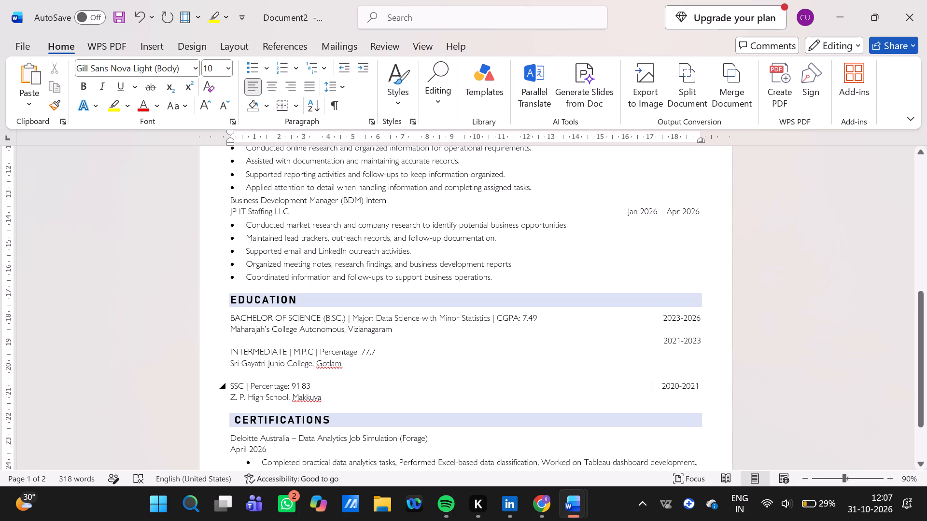
scroll(662, 388, "up", 1)
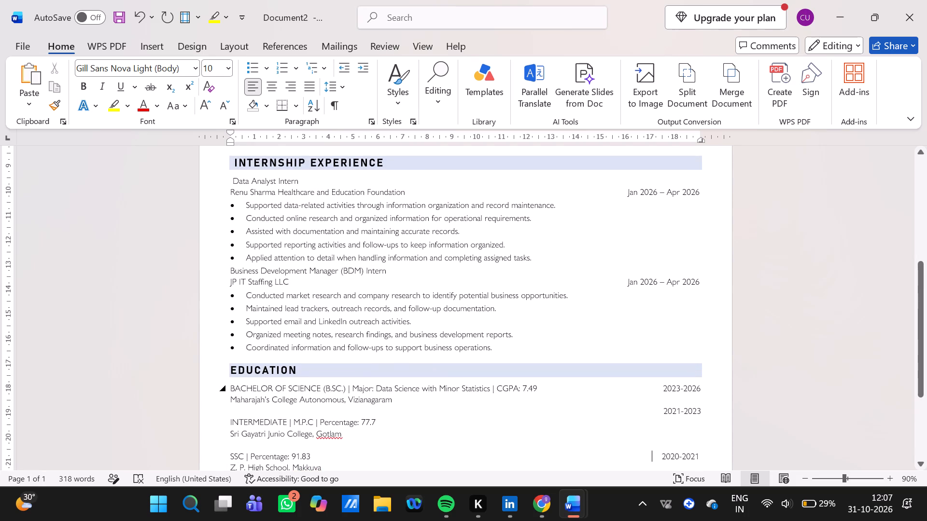